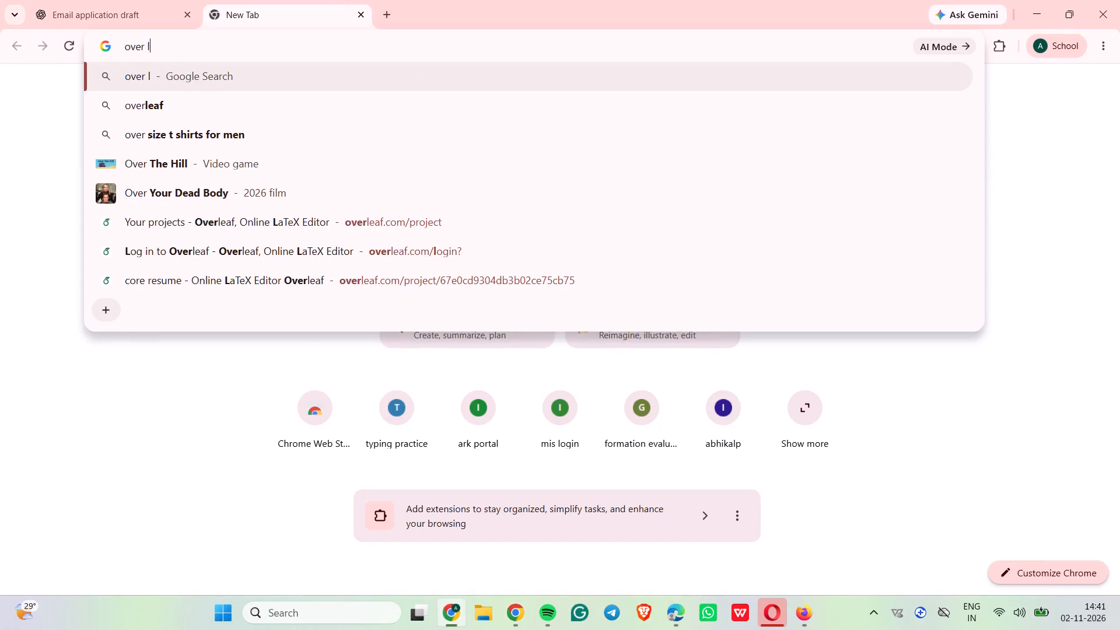
Open the "core resume" project from the Overleaf projects list.
{"action": "left_click", "coordinate": [208, 117]}
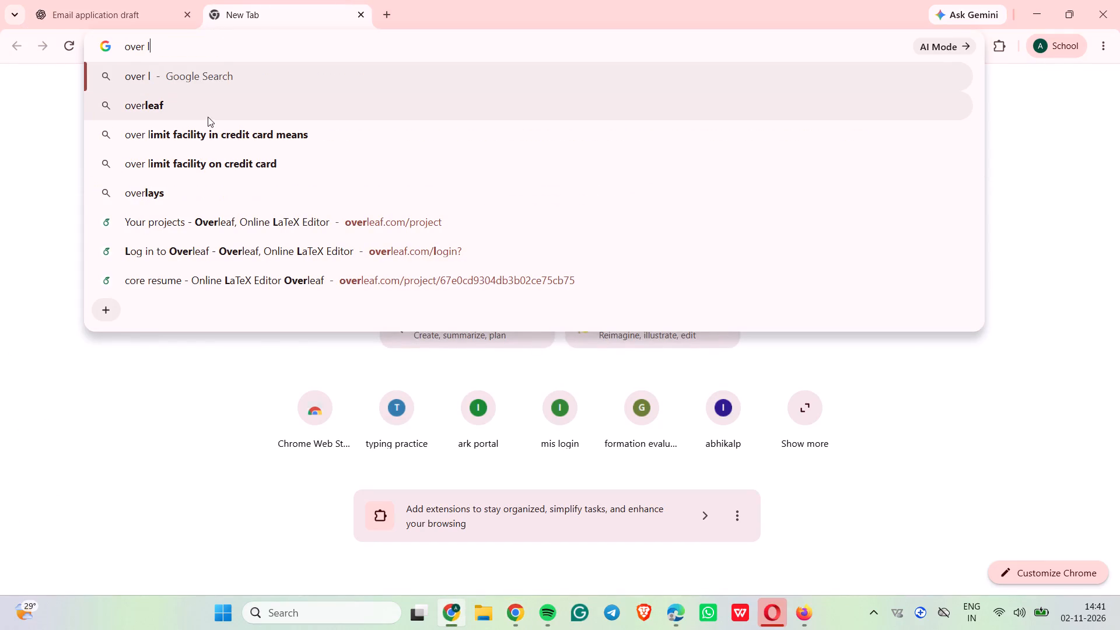
{"action": "left_click", "coordinate": [211, 223]}
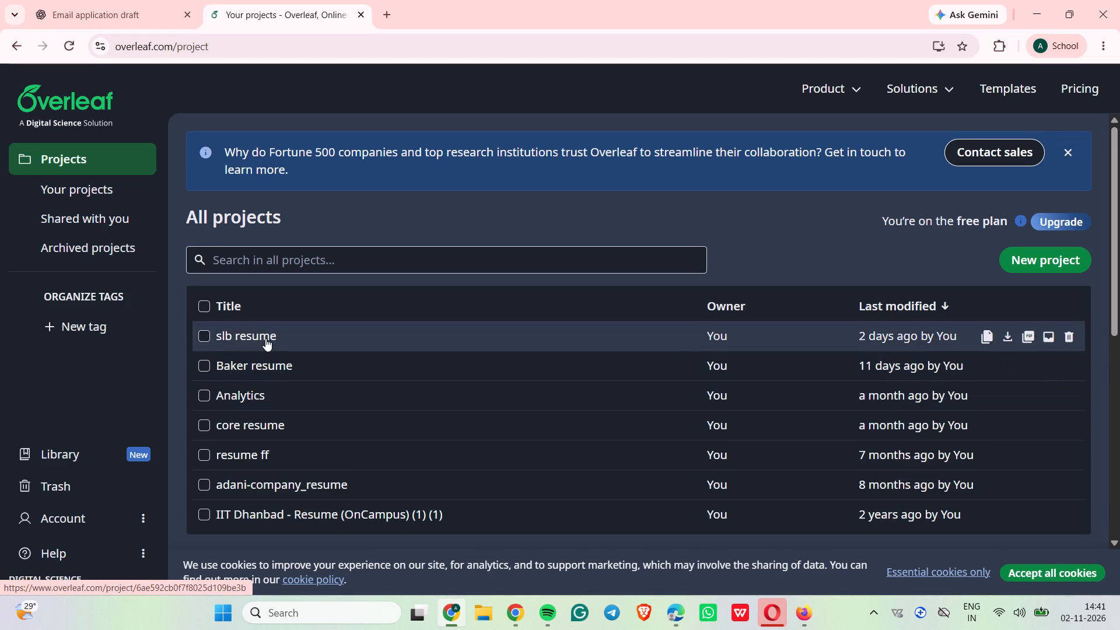
{"action": "left_click", "coordinate": [243, 422]}
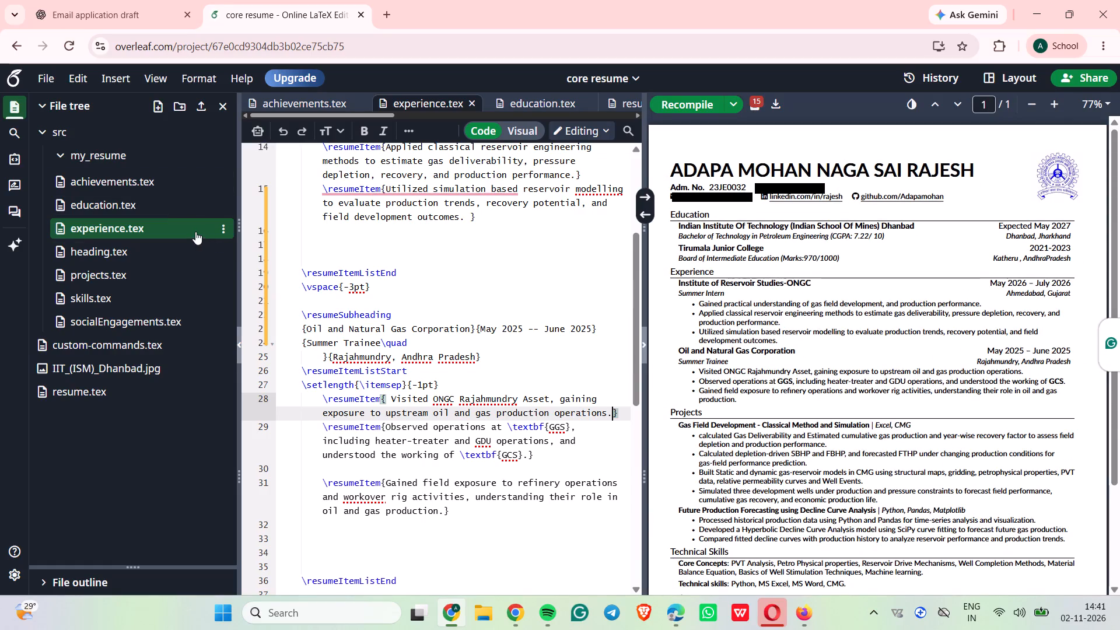
In the Institute of Reservoir Studies-ONGC items of experience.tex, delete the commas after "recovery", "recovery potential" and "gas field development".
{"action": "scroll", "coordinate": [416, 320], "scroll_direction": "up", "scroll_amount": 9}
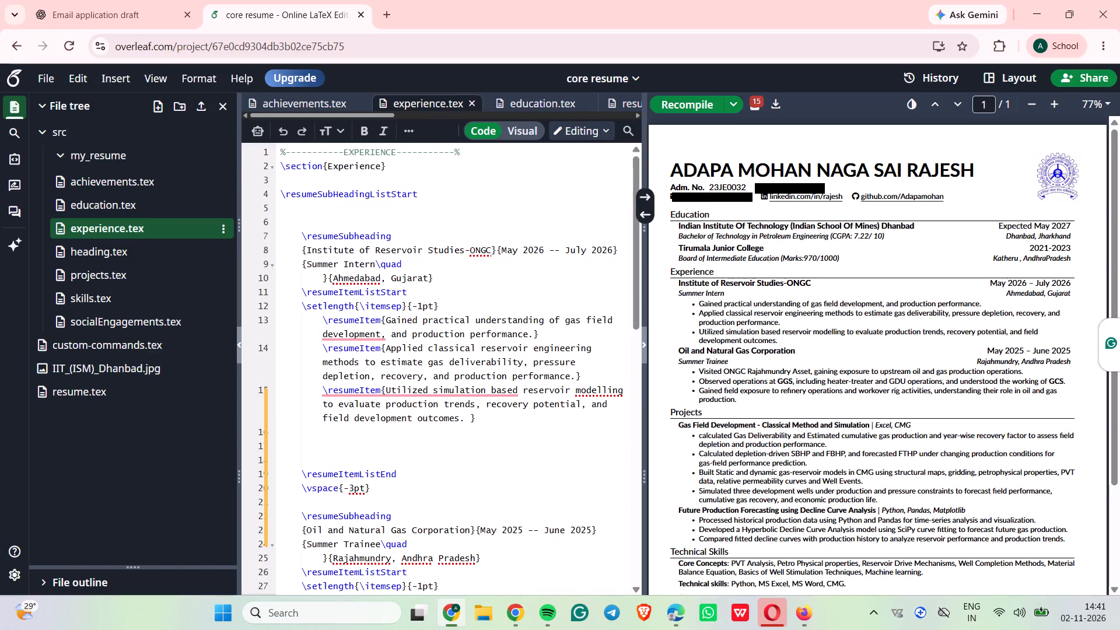
{"action": "left_click", "coordinate": [428, 378]}
{"action": "key", "text": "BackSpace"}
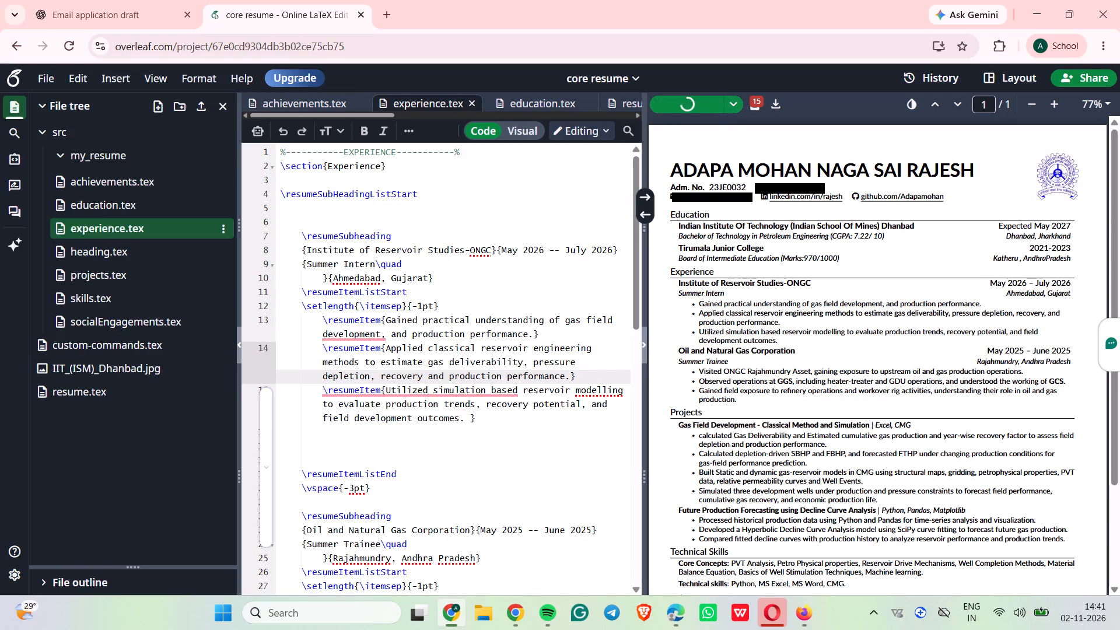
{"action": "left_click", "coordinate": [587, 409]}
{"action": "key", "text": "BackSpace"}
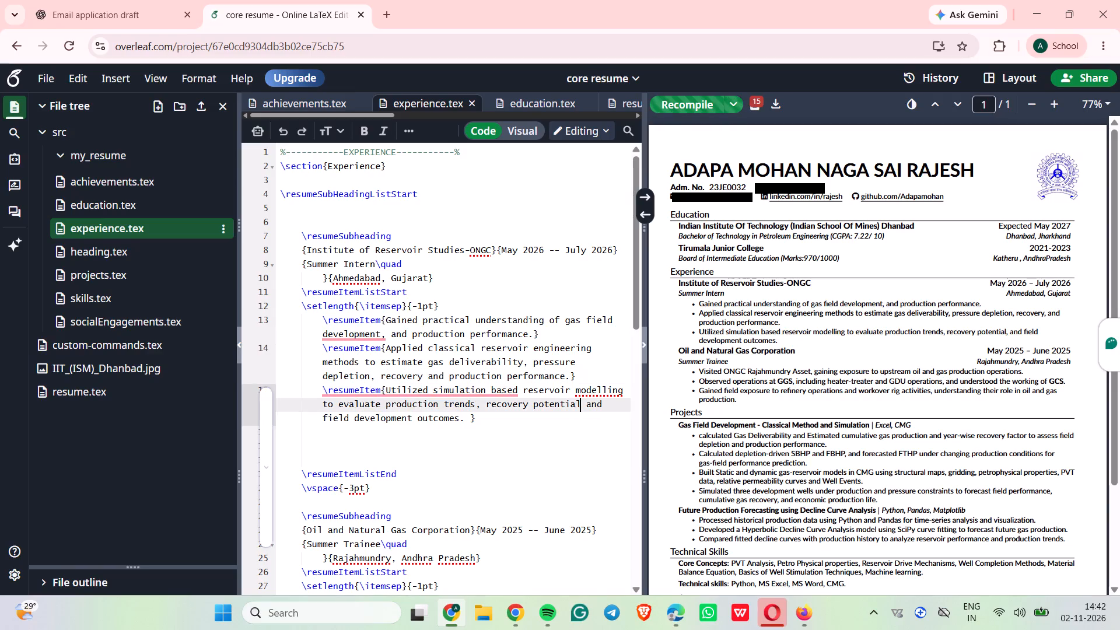
{"action": "scroll", "coordinate": [587, 409], "scroll_direction": "down", "scroll_amount": 4}
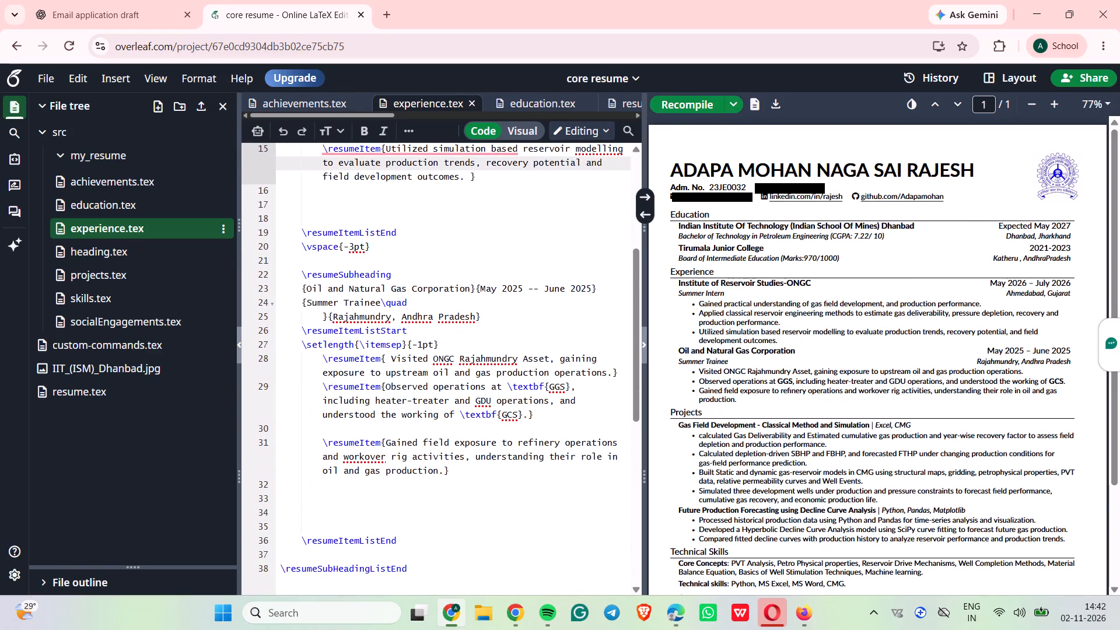
{"action": "scroll", "coordinate": [483, 342], "scroll_direction": "up", "scroll_amount": 1}
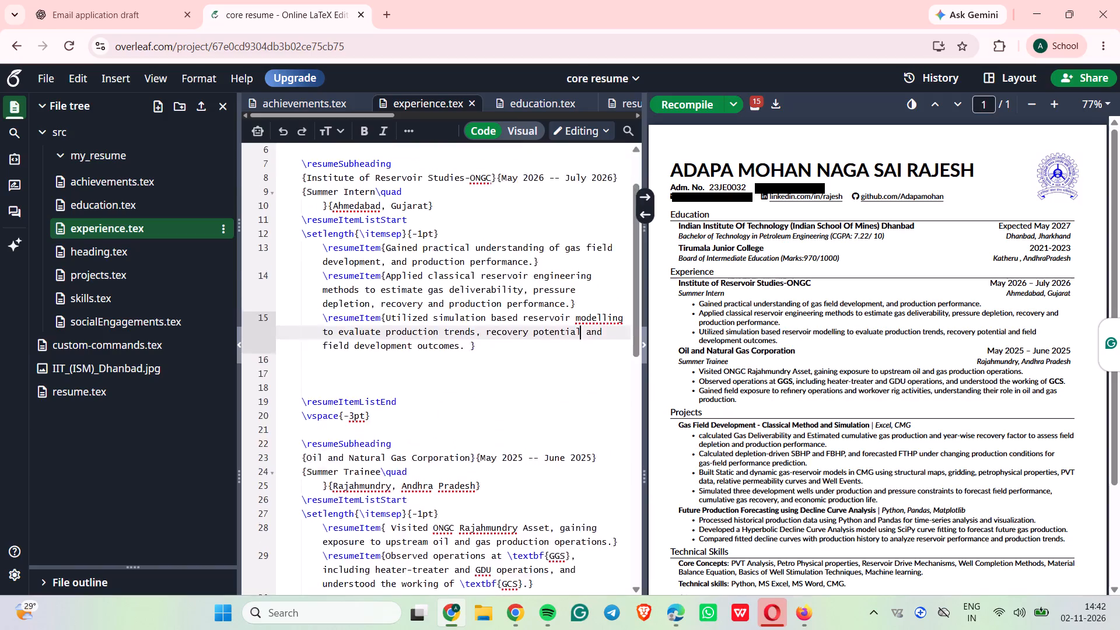
{"action": "scroll", "coordinate": [483, 342], "scroll_direction": "up", "scroll_amount": 1}
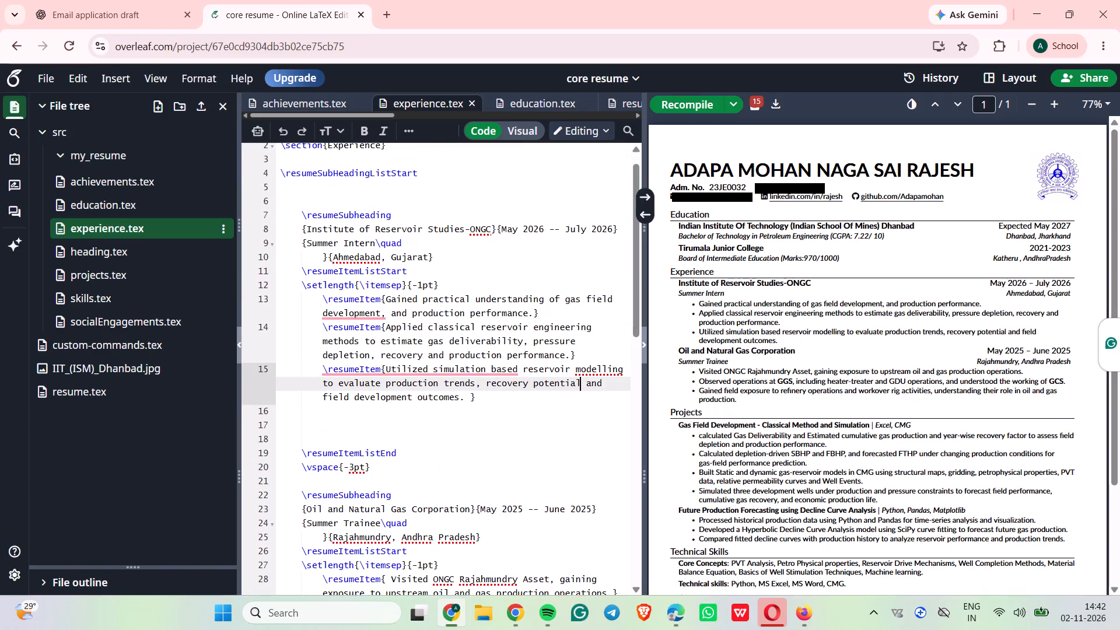
{"action": "left_click", "coordinate": [384, 314]}
{"action": "key", "text": "BackSpace"}
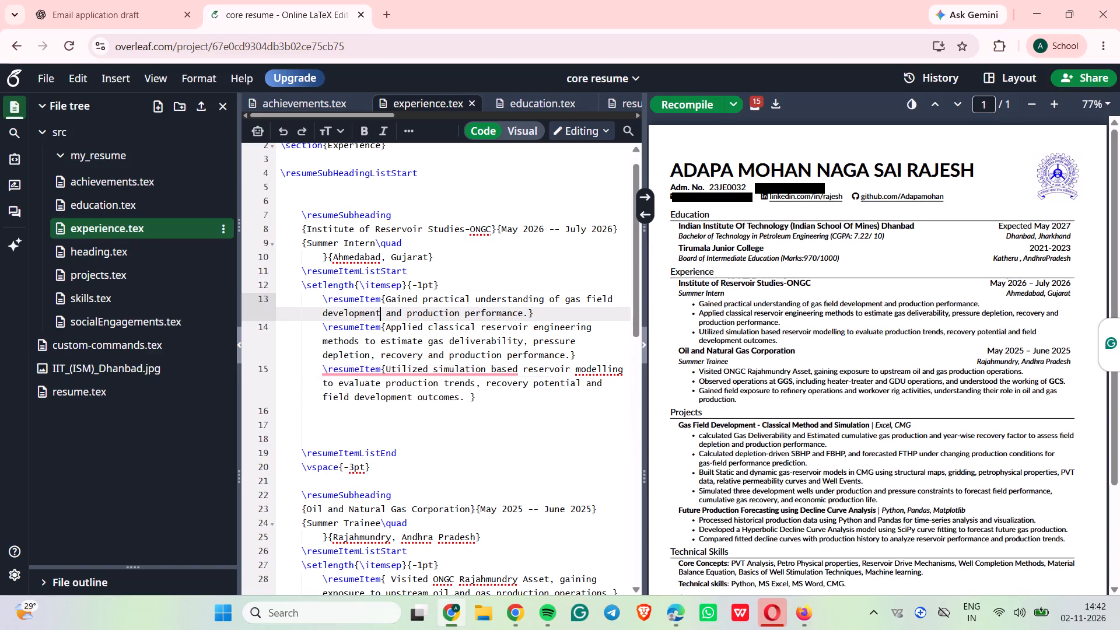
In projects.tex, delete the comma after "FBHP" in the Gas Field Development item on depletion-driven SBHP and FBHP.
{"action": "scroll", "coordinate": [422, 366], "scroll_direction": "up", "scroll_amount": 2}
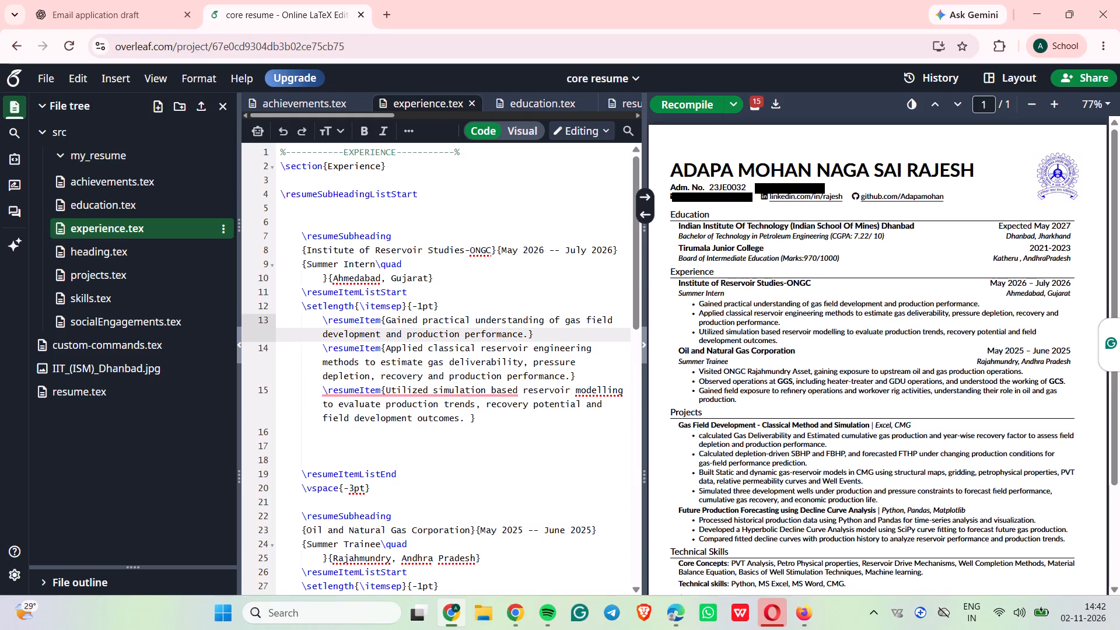
{"action": "scroll", "coordinate": [469, 262], "scroll_direction": "up", "scroll_amount": 1}
{"action": "scroll", "coordinate": [469, 262], "scroll_direction": "down", "scroll_amount": 3}
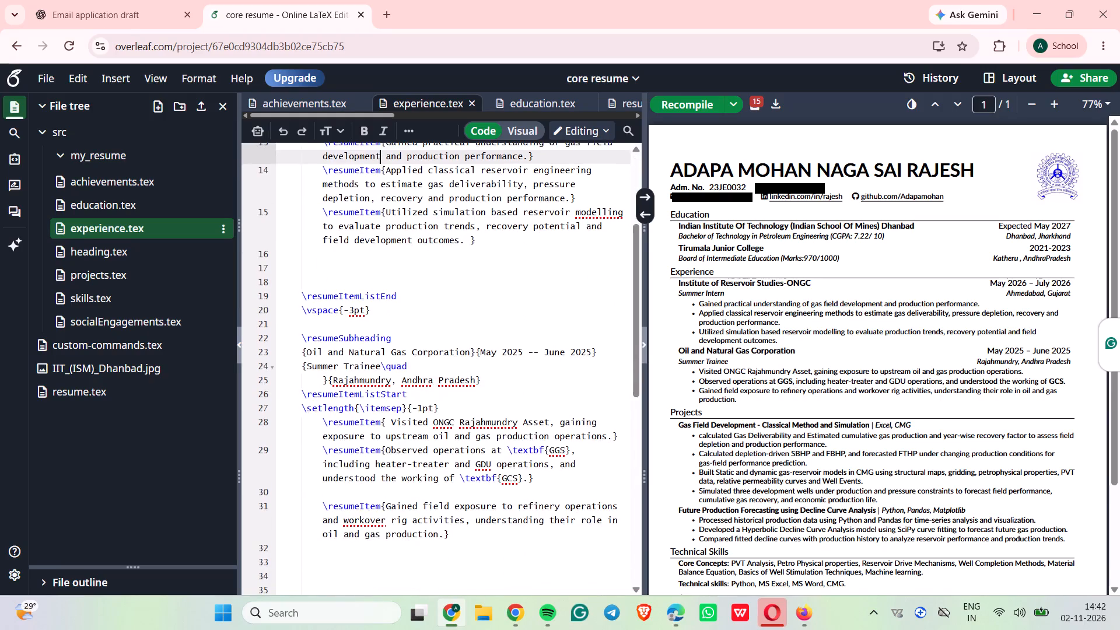
{"action": "scroll", "coordinate": [469, 262], "scroll_direction": "down", "scroll_amount": 2}
{"action": "scroll", "coordinate": [755, 393], "scroll_direction": "down", "scroll_amount": 1}
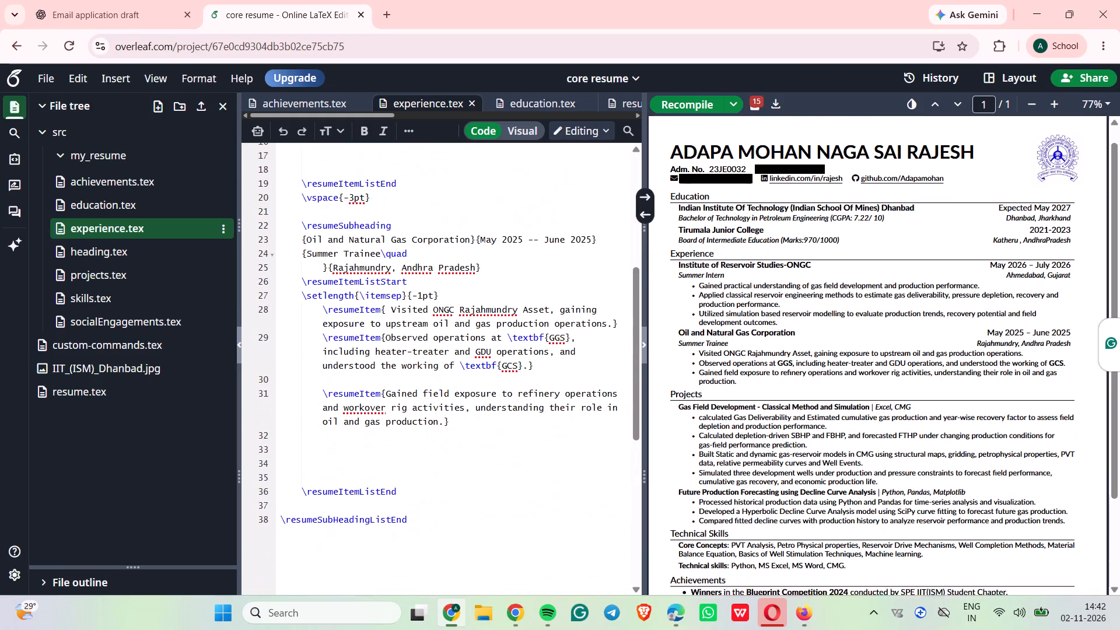
{"action": "scroll", "coordinate": [755, 393], "scroll_direction": "down", "scroll_amount": 4}
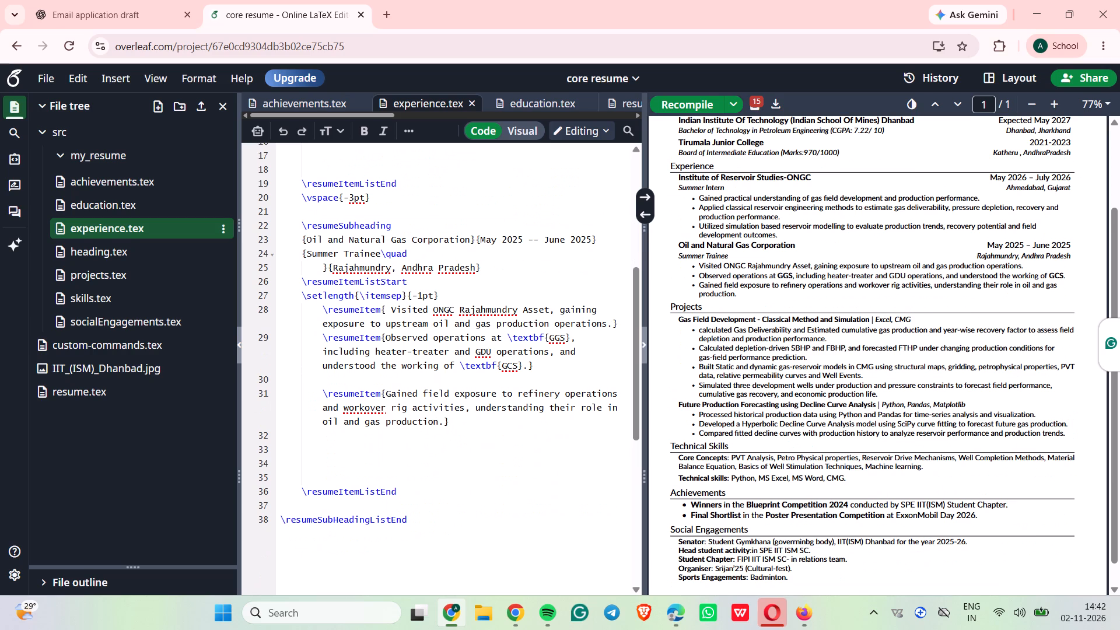
{"action": "left_click", "coordinate": [184, 279]}
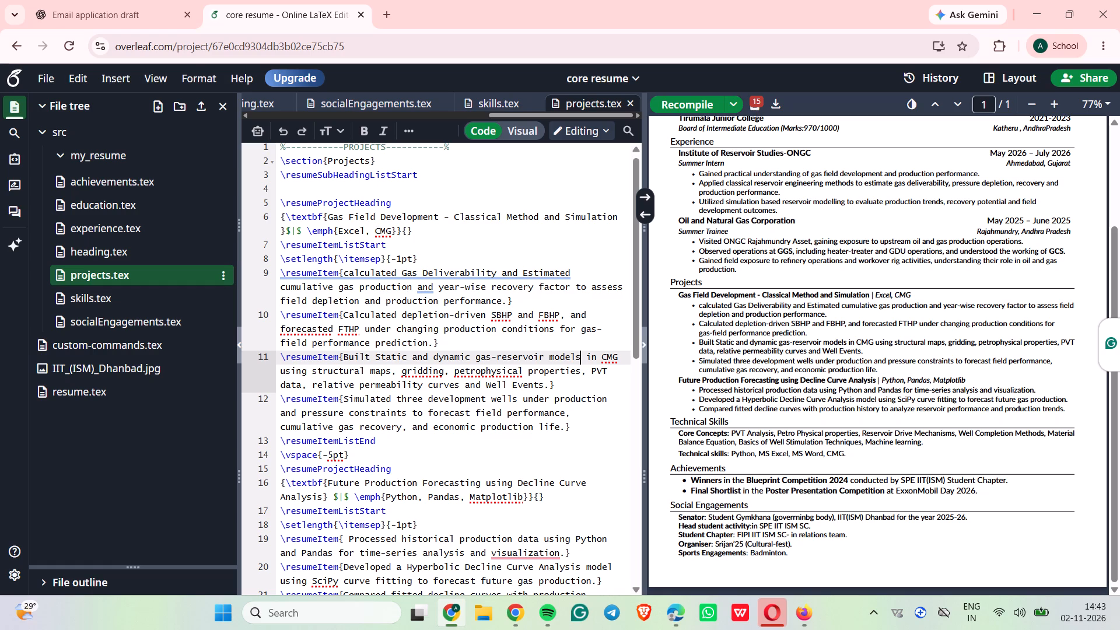
{"action": "left_click", "coordinate": [566, 316]}
{"action": "key", "text": "BackSpace"}
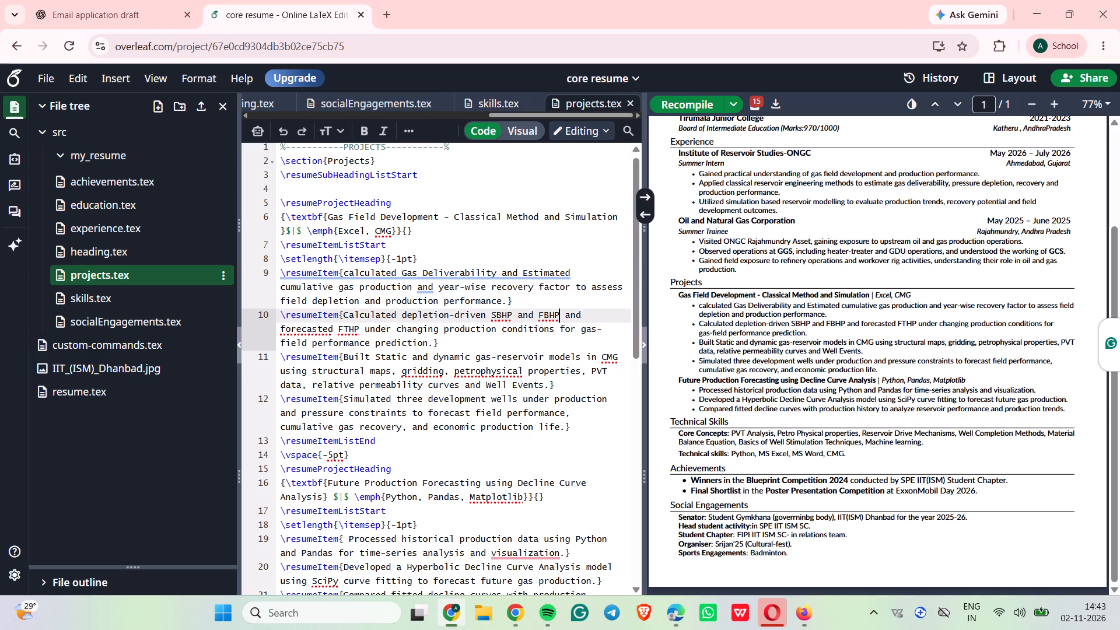
{"action": "scroll", "coordinate": [362, 455], "scroll_direction": "down", "scroll_amount": 4}
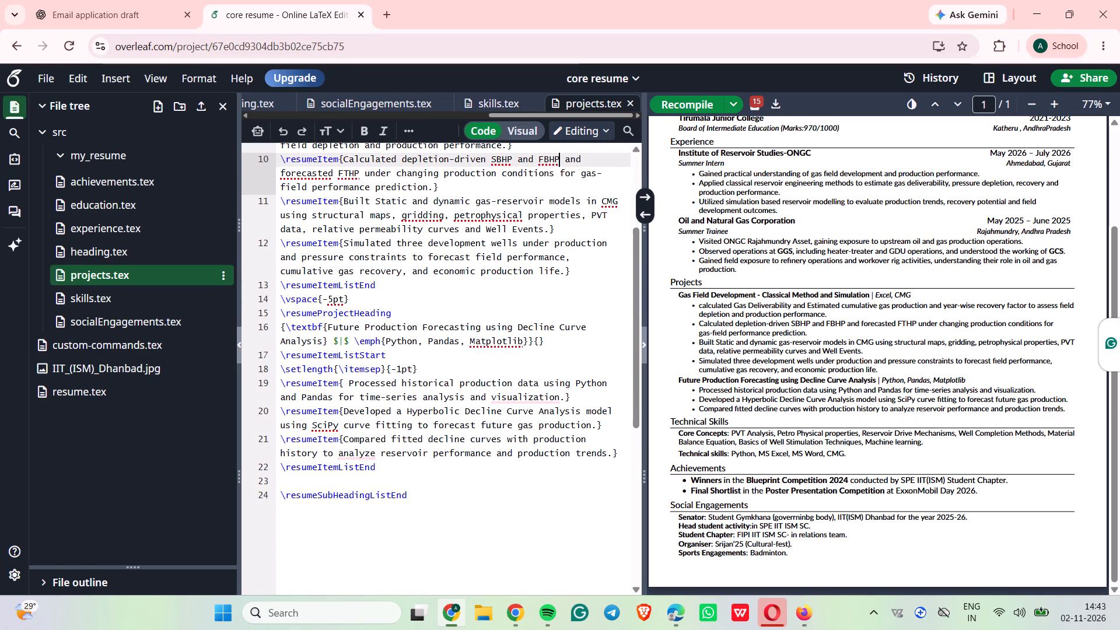
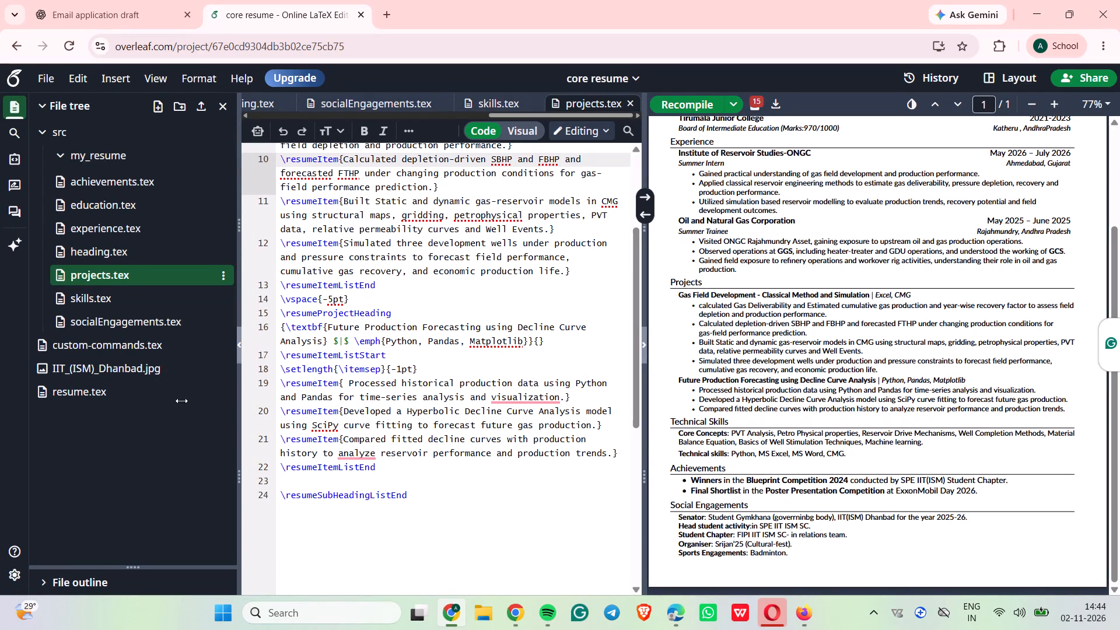
In skills.tex, delete ", Machine learning" from the end of the Core Concepts list.
{"action": "left_click", "coordinate": [152, 306]}
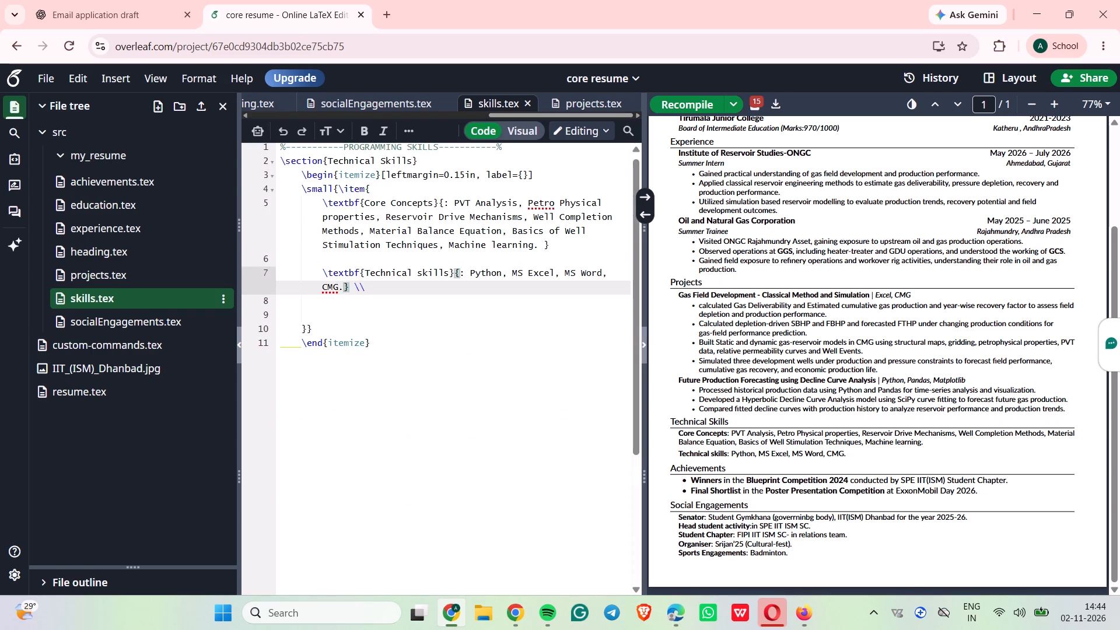
{"action": "left_click_drag", "start_coordinate": [534, 246], "coordinate": [443, 246]}
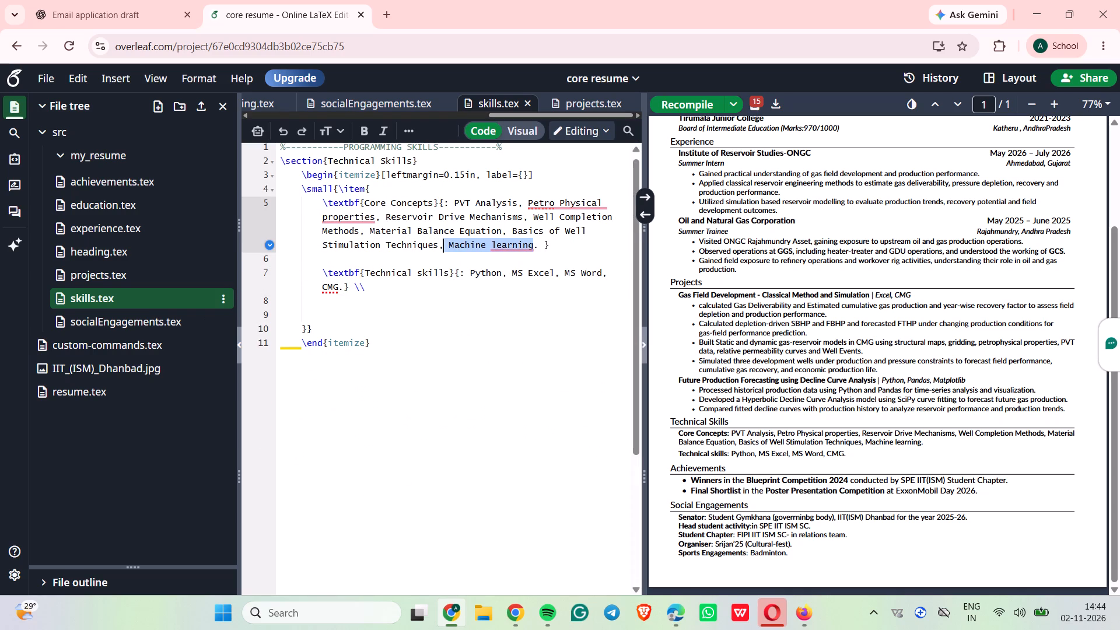
{"action": "left_click_drag", "start_coordinate": [443, 246], "coordinate": [441, 246]}
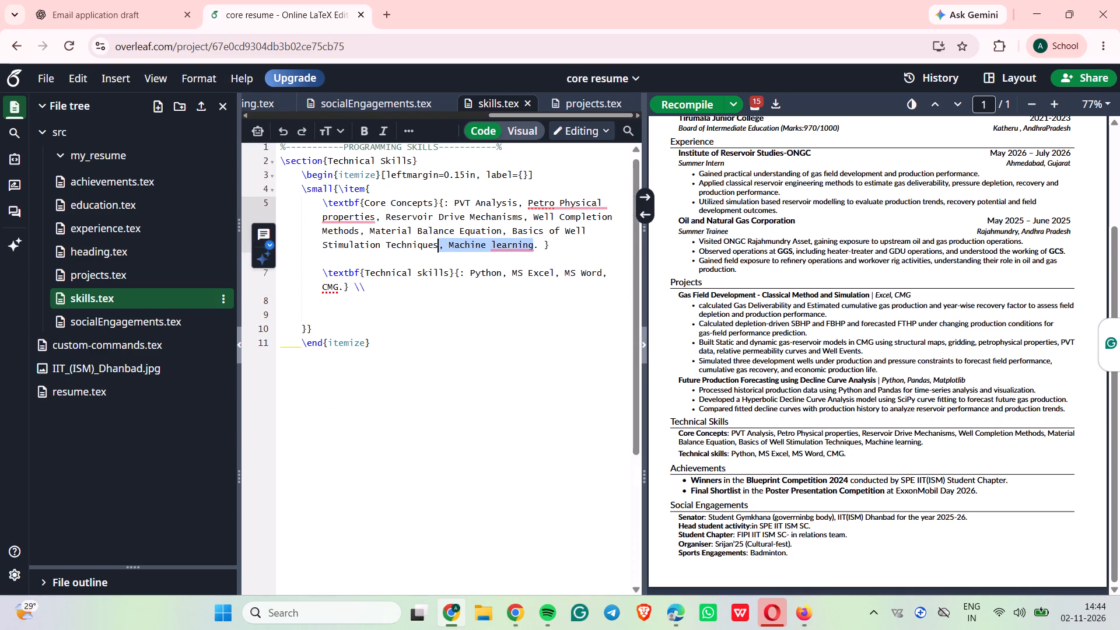
{"action": "key", "text": "BackSpace"}
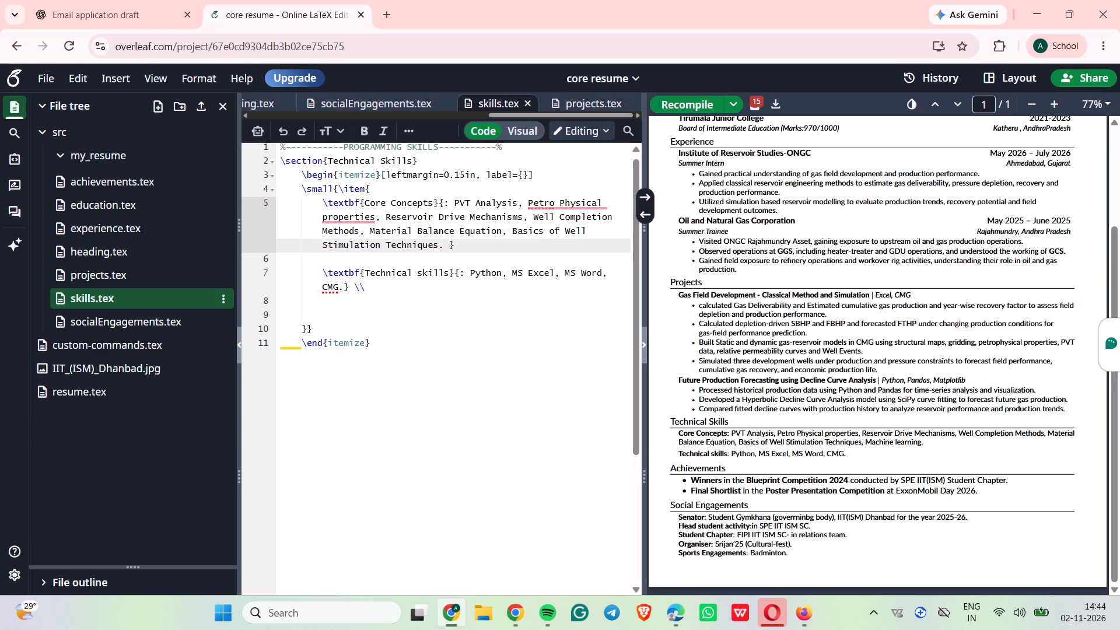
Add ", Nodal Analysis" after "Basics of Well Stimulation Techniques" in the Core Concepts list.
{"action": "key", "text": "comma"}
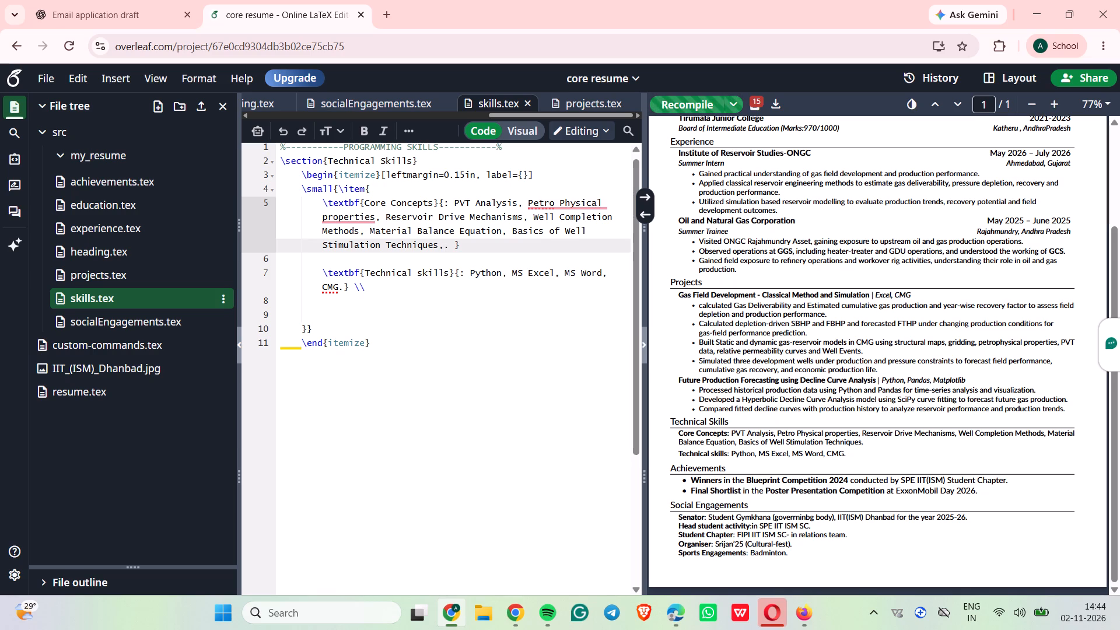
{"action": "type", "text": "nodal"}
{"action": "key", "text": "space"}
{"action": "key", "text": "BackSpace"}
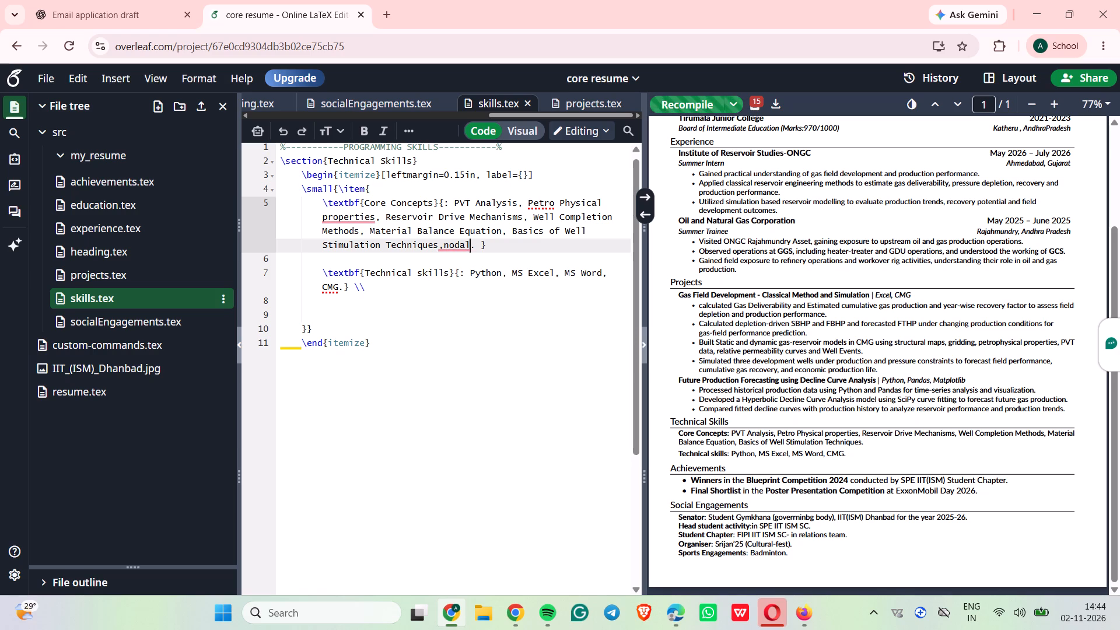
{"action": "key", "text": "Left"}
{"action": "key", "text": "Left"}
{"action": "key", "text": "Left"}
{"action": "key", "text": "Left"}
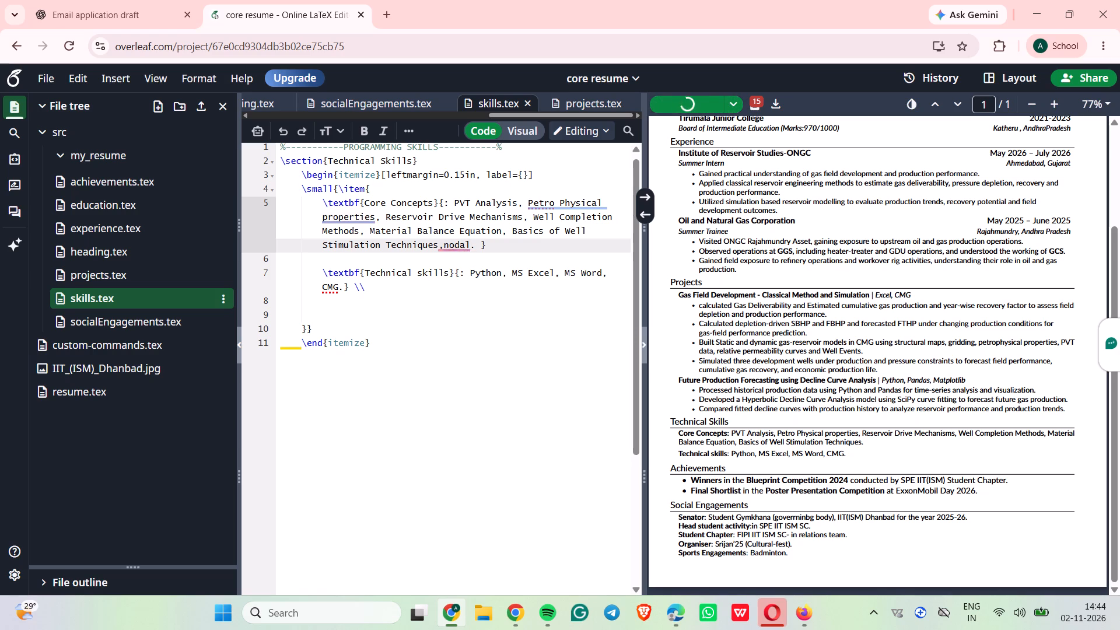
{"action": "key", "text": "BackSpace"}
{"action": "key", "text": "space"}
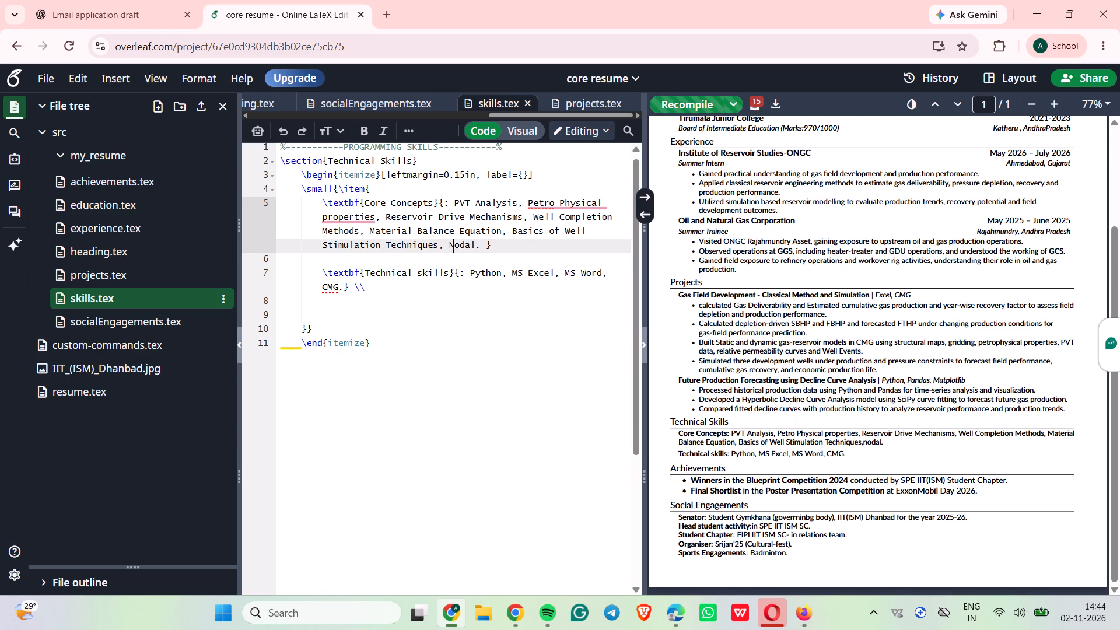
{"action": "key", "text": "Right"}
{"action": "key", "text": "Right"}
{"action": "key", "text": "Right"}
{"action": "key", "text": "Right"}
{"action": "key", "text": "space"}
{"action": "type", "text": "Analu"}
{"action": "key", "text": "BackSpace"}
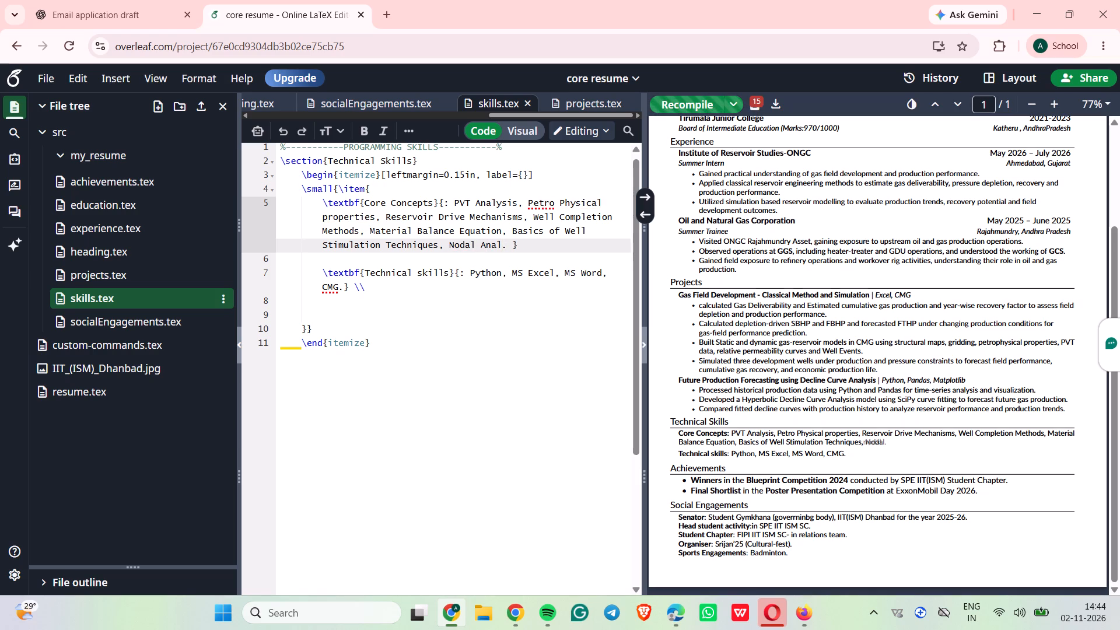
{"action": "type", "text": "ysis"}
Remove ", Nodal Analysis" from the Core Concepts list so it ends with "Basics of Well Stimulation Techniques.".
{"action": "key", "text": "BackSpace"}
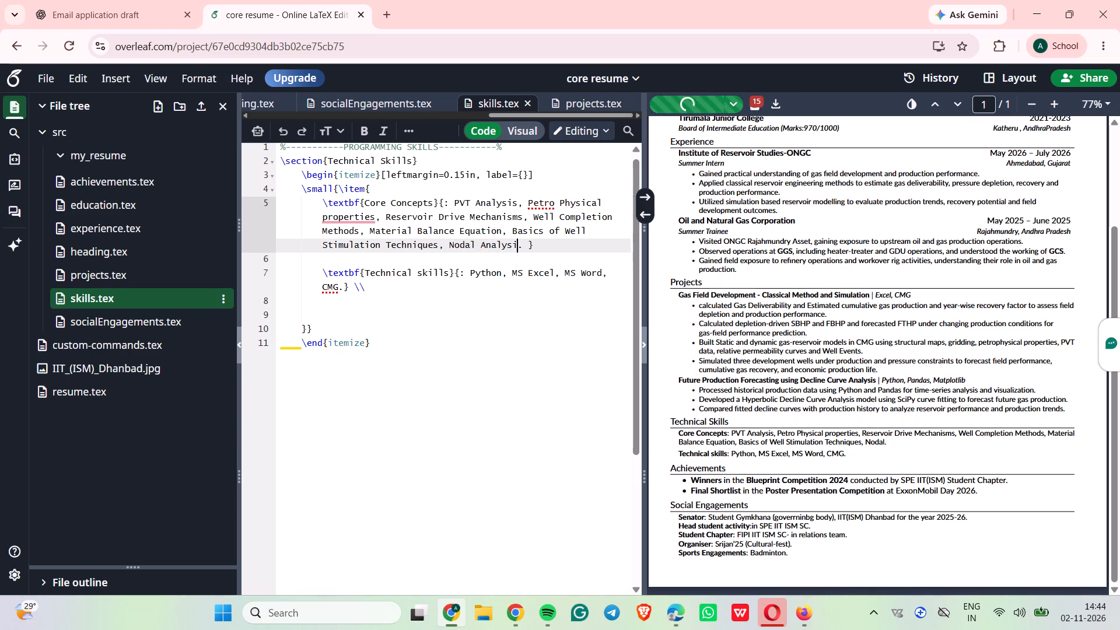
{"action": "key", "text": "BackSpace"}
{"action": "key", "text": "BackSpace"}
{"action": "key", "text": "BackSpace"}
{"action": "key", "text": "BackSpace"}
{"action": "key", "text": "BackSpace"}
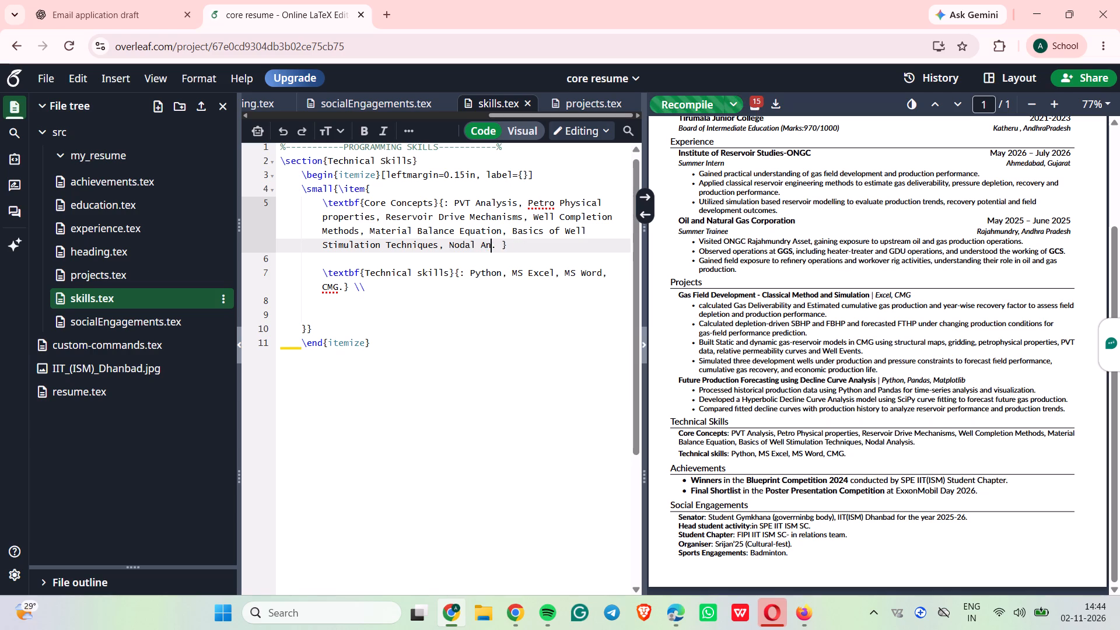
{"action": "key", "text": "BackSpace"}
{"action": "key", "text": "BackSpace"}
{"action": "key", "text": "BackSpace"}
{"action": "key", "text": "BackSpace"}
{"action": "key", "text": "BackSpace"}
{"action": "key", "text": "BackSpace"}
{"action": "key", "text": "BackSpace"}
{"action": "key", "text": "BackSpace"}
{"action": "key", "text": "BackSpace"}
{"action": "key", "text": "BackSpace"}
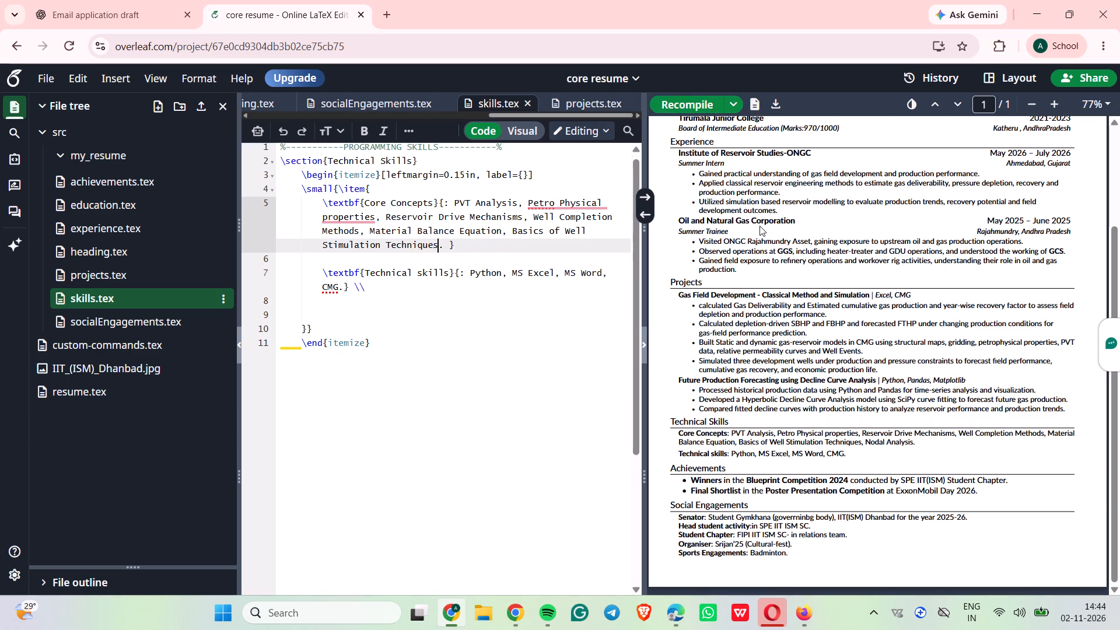
Download the compiled resume PDF and check it in the recent download history.
{"action": "left_click", "coordinate": [778, 104]}
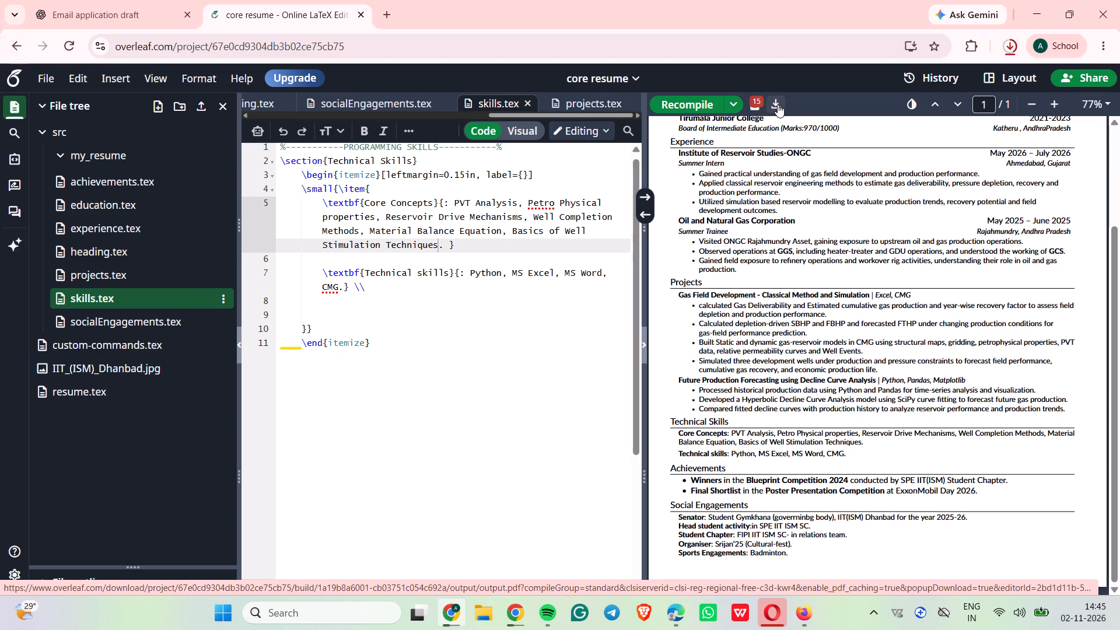
{"action": "left_click", "coordinate": [999, 45]}
{"action": "left_click", "coordinate": [999, 45]}
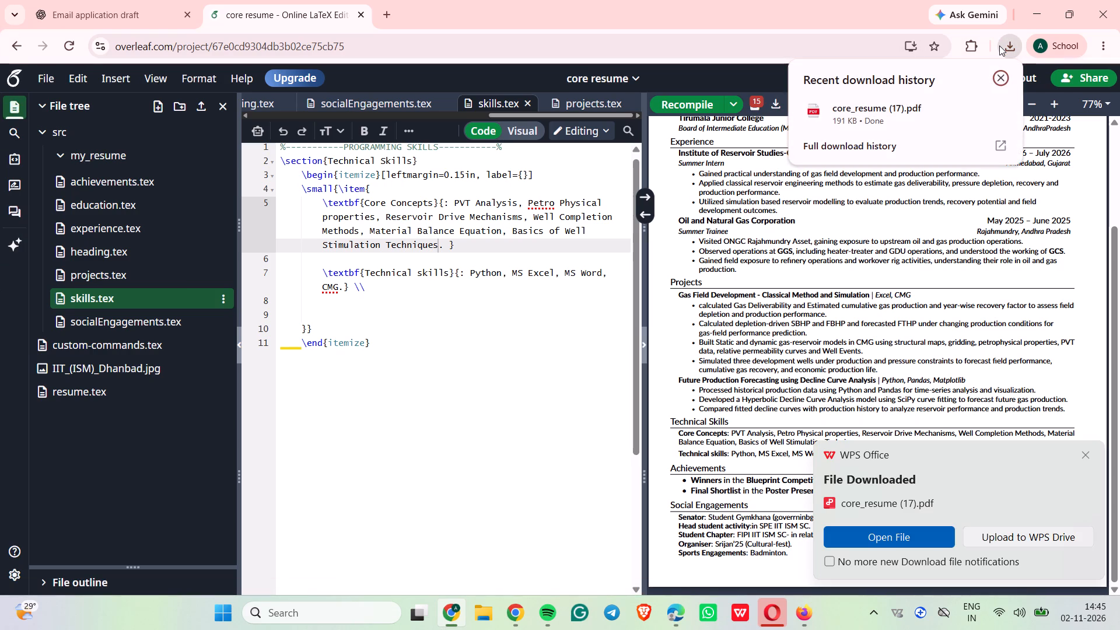
{"action": "left_click", "coordinate": [659, 26]}
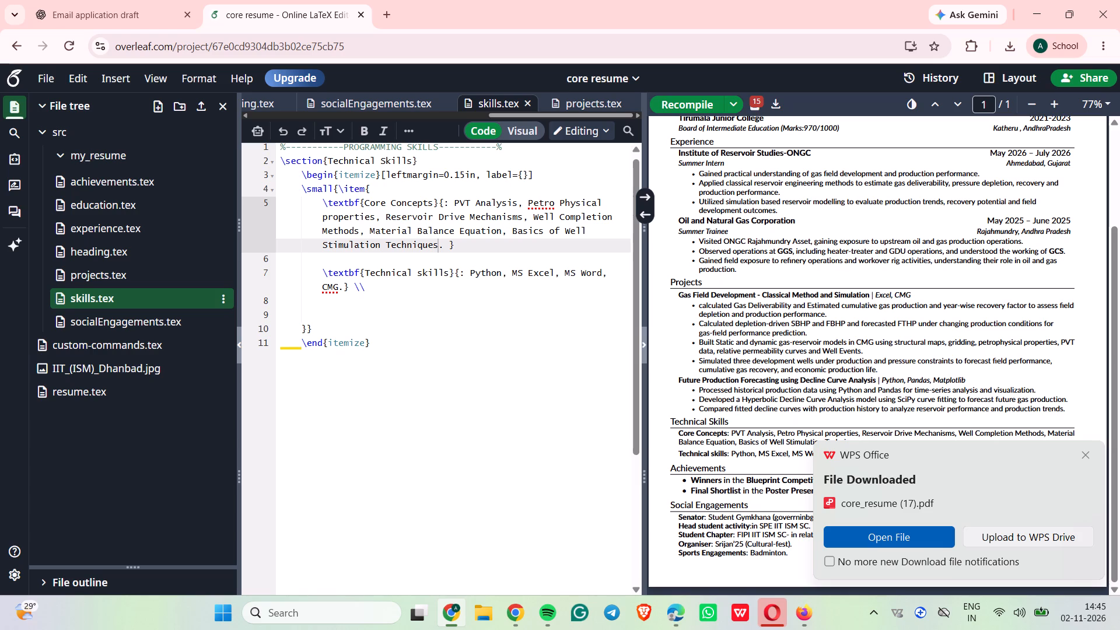
Insert ", Nodal Analysis" before the final period of the Core Concepts list in skills.tex.
{"action": "key", "text": "comma"}
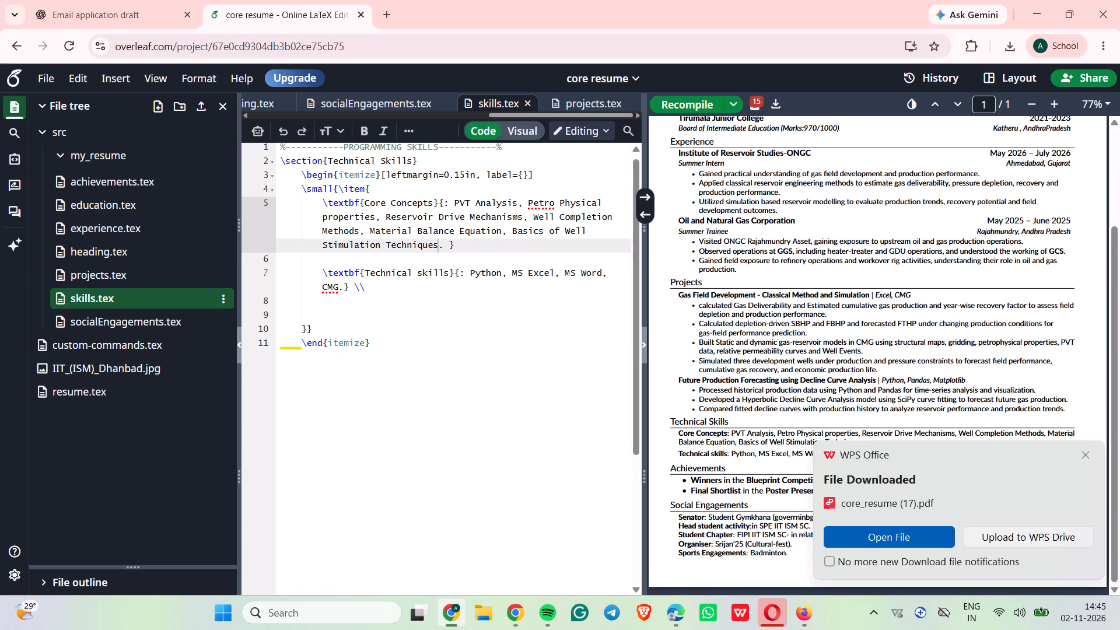
{"action": "key", "text": "space"}
{"action": "left_click", "coordinate": [445, 244]}
{"action": "key", "text": "Left"}
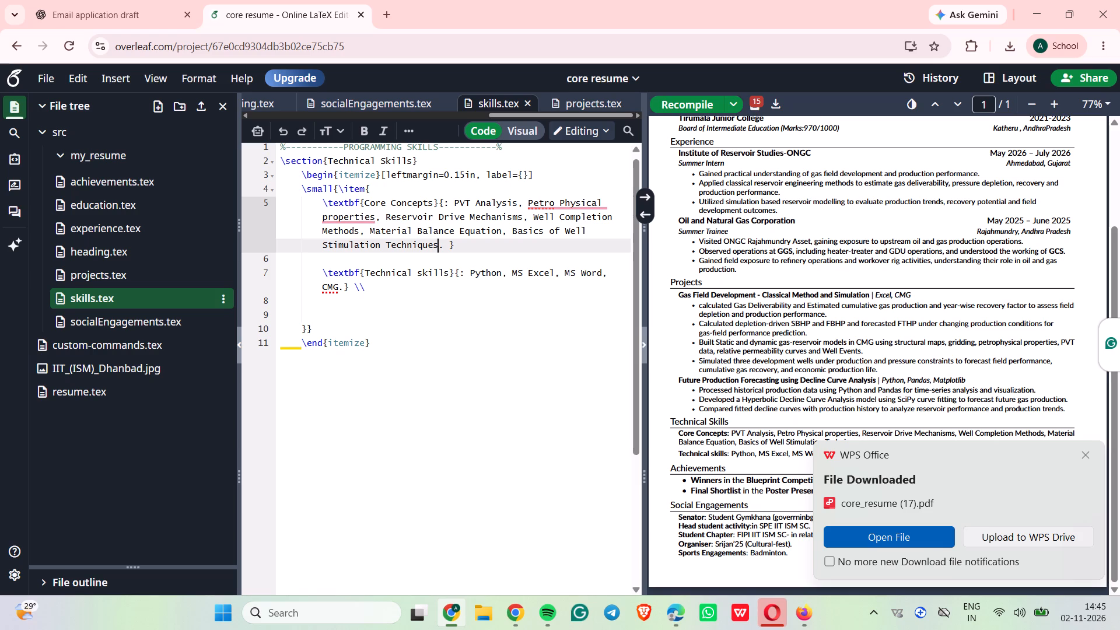
{"action": "key", "text": "comma"}
{"action": "key", "text": "space"}
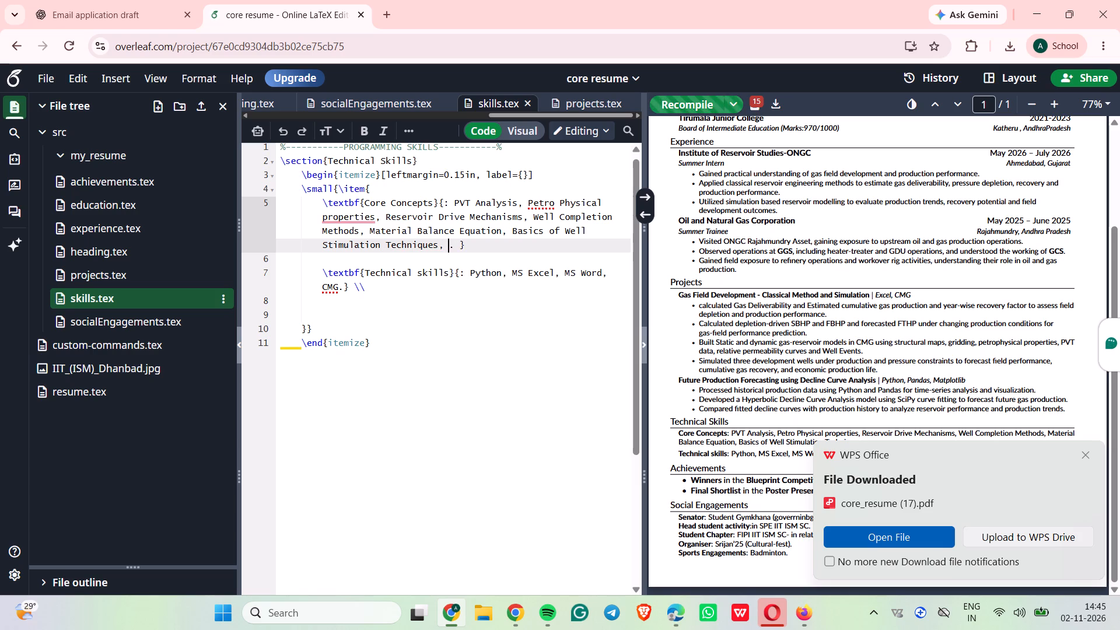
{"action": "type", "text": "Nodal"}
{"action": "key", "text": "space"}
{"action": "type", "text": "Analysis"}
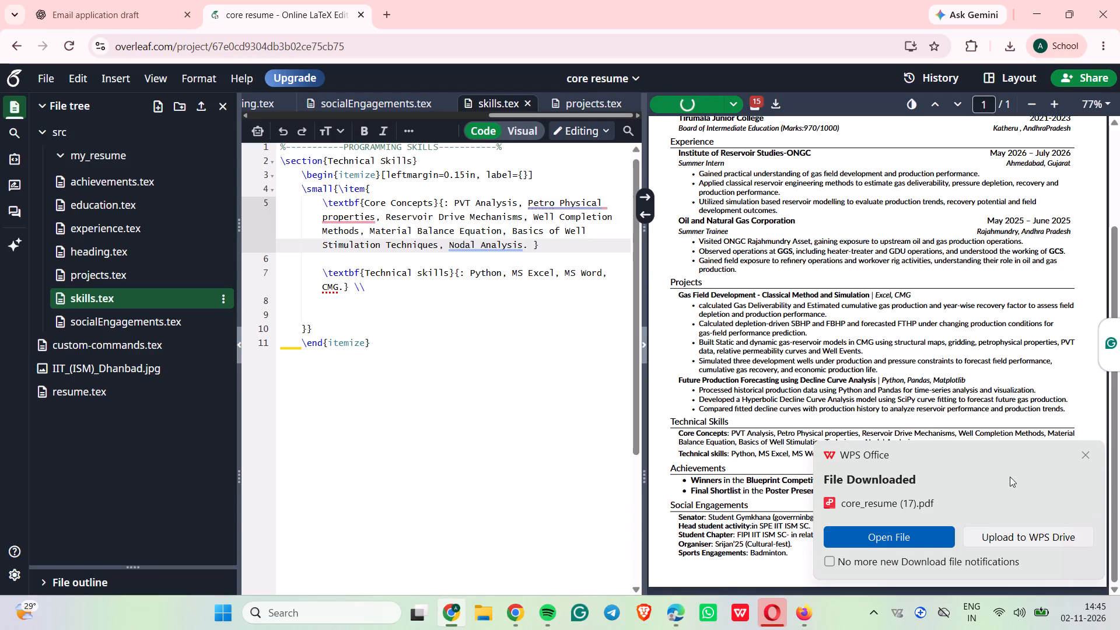
Dismiss the file-download notification covering the resume preview and review the recompiled page up to its header.
{"action": "left_click", "coordinate": [1081, 457]}
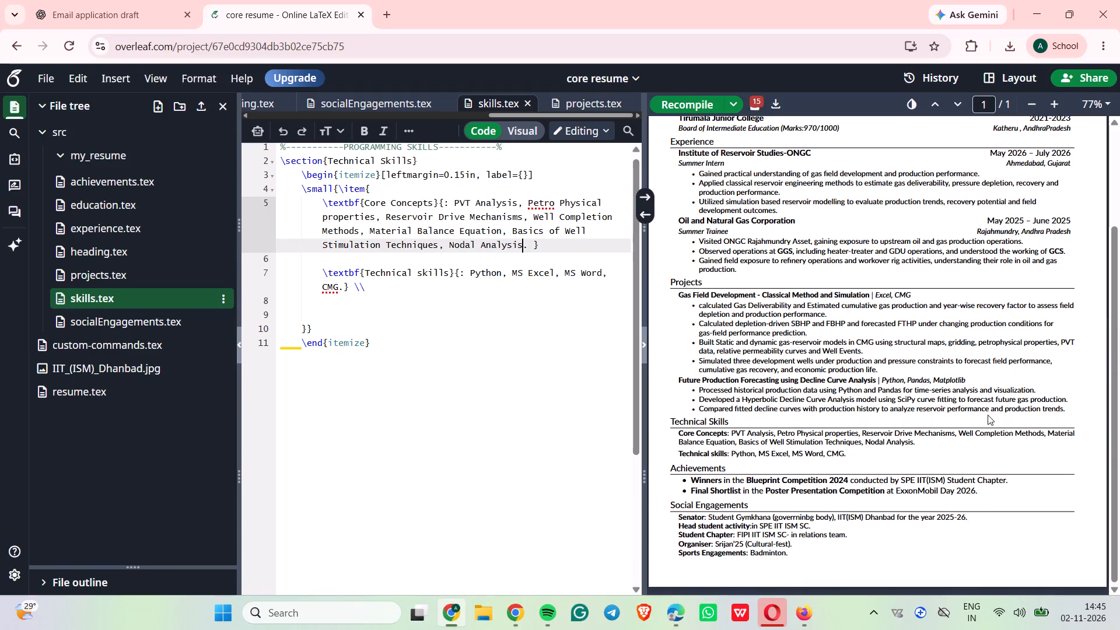
{"action": "scroll", "coordinate": [874, 352], "scroll_direction": "up", "scroll_amount": 4}
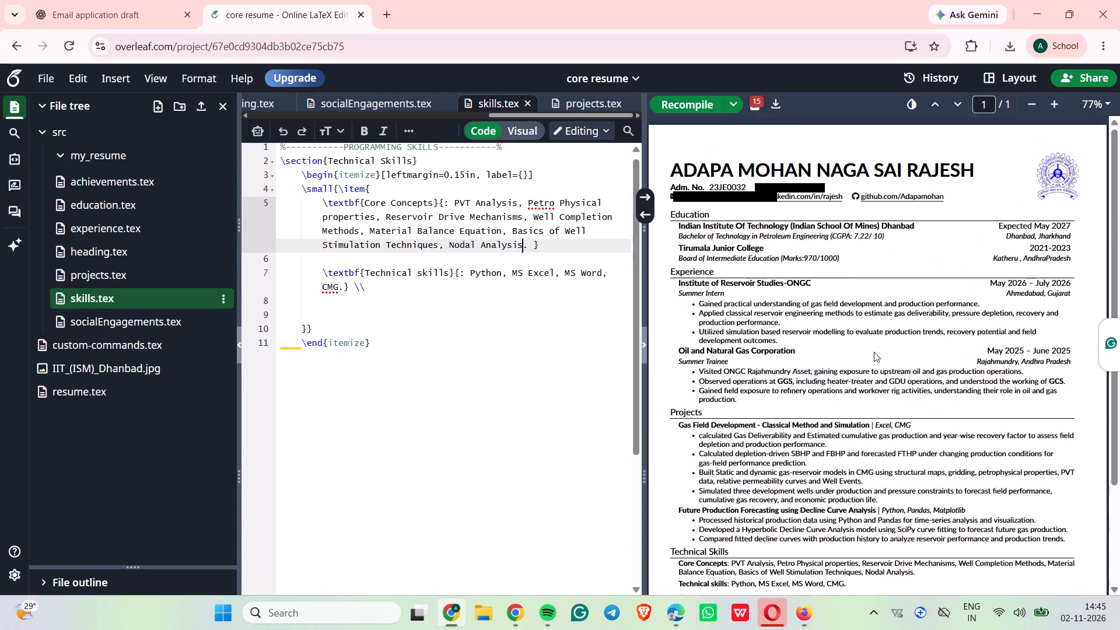
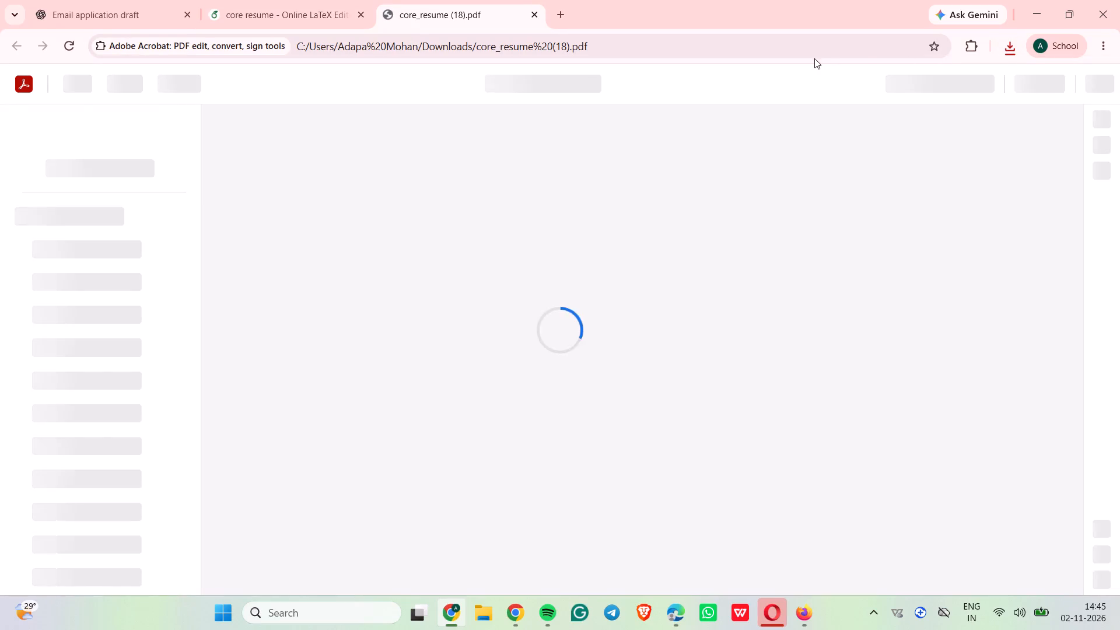
Open the Downloads folder in File Explorer from the recent download history and rename core_resume (17) as Resume_Petroleum.
{"action": "left_click", "coordinate": [1009, 49]}
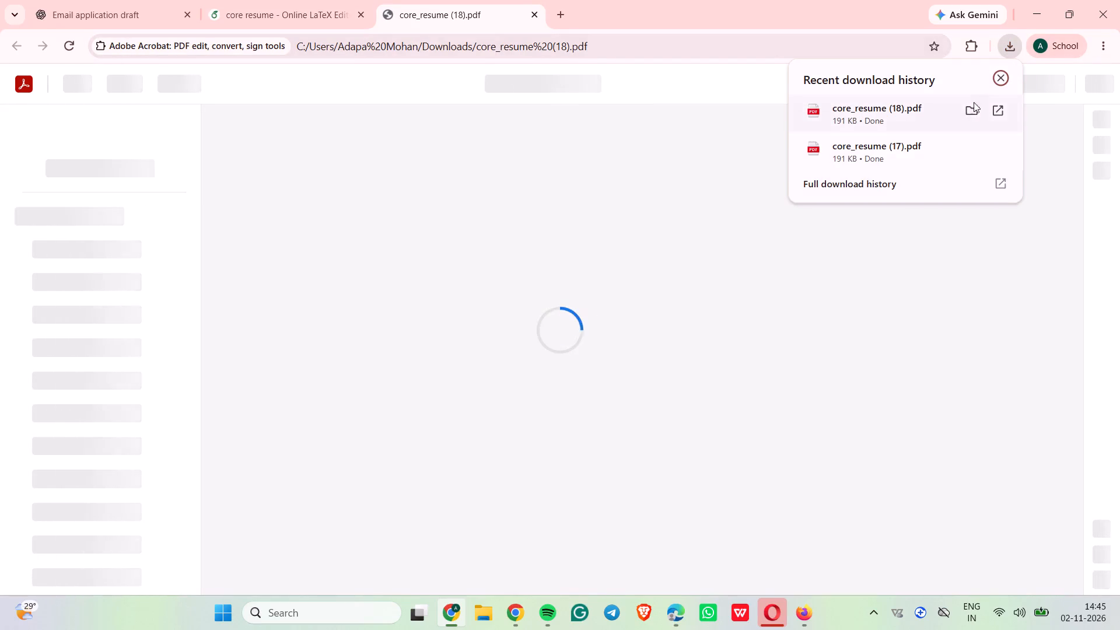
{"action": "left_click", "coordinate": [971, 108]}
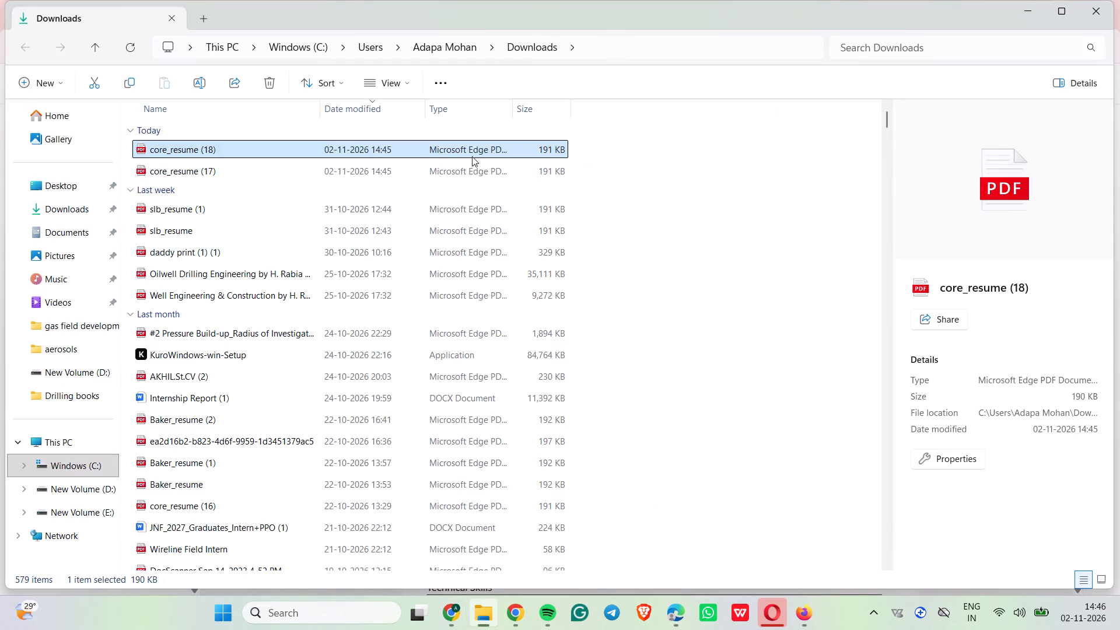
{"action": "right_click", "coordinate": [295, 148]}
{"action": "right_click", "coordinate": [194, 174]}
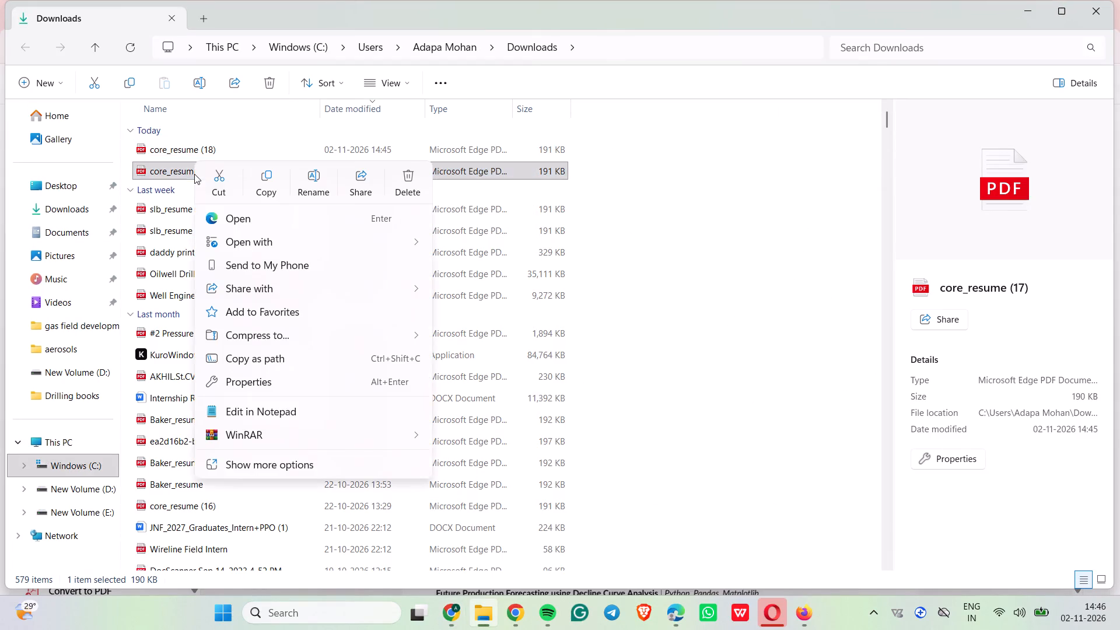
{"action": "left_click", "coordinate": [308, 181]}
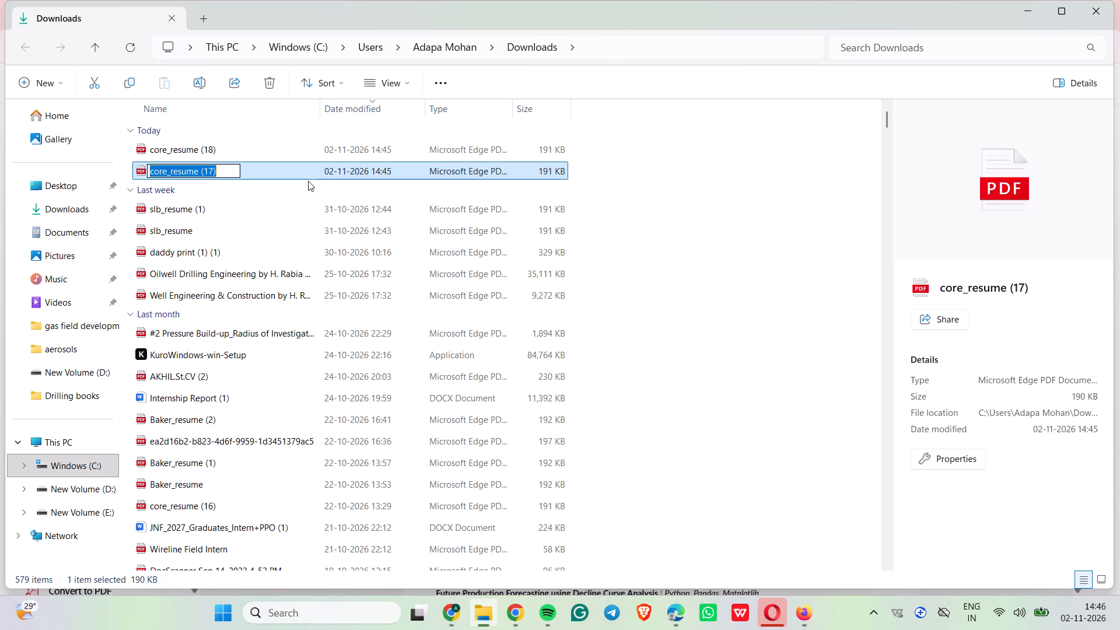
{"action": "key", "text": "c"}
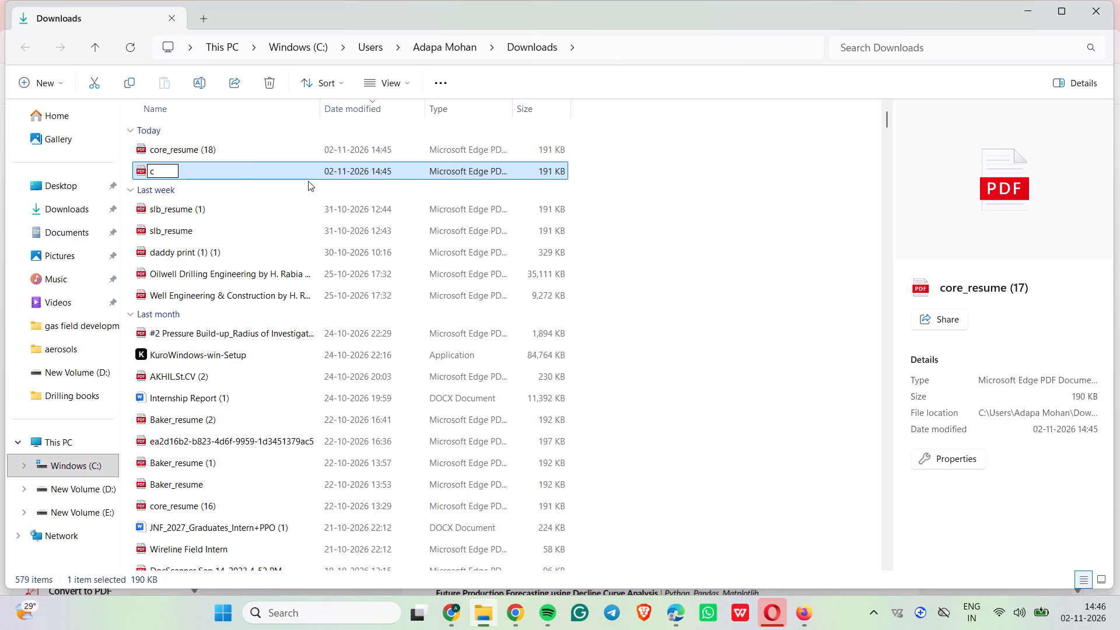
{"action": "key", "text": "BackSpace"}
{"action": "type", "text": "Resume"}
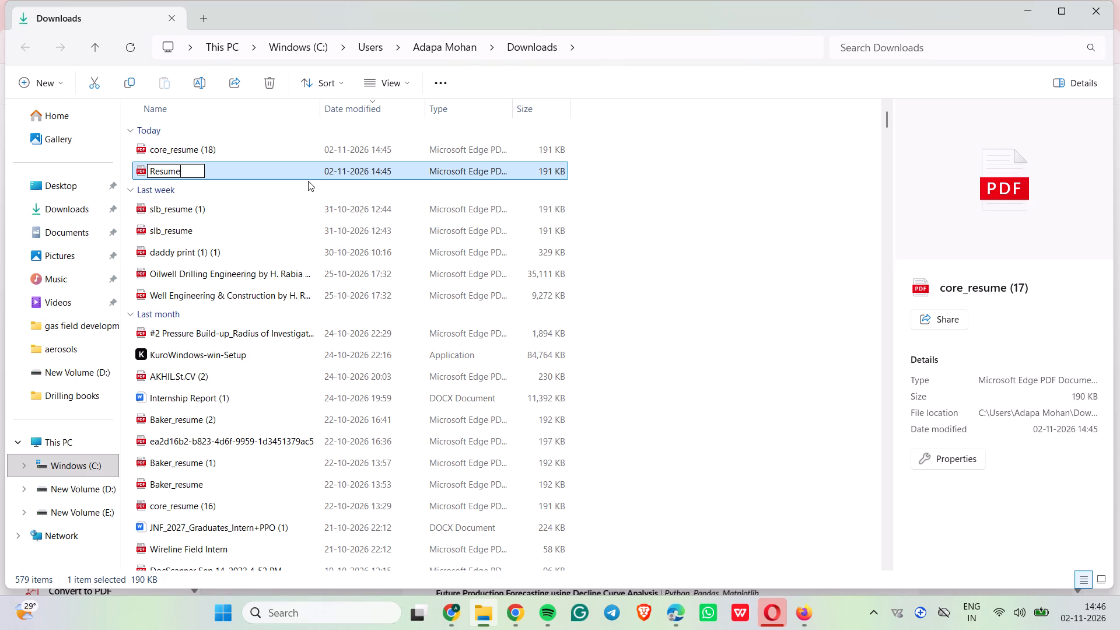
{"action": "key", "text": "shift+underscore"}
{"action": "type", "text": "Adapa"}
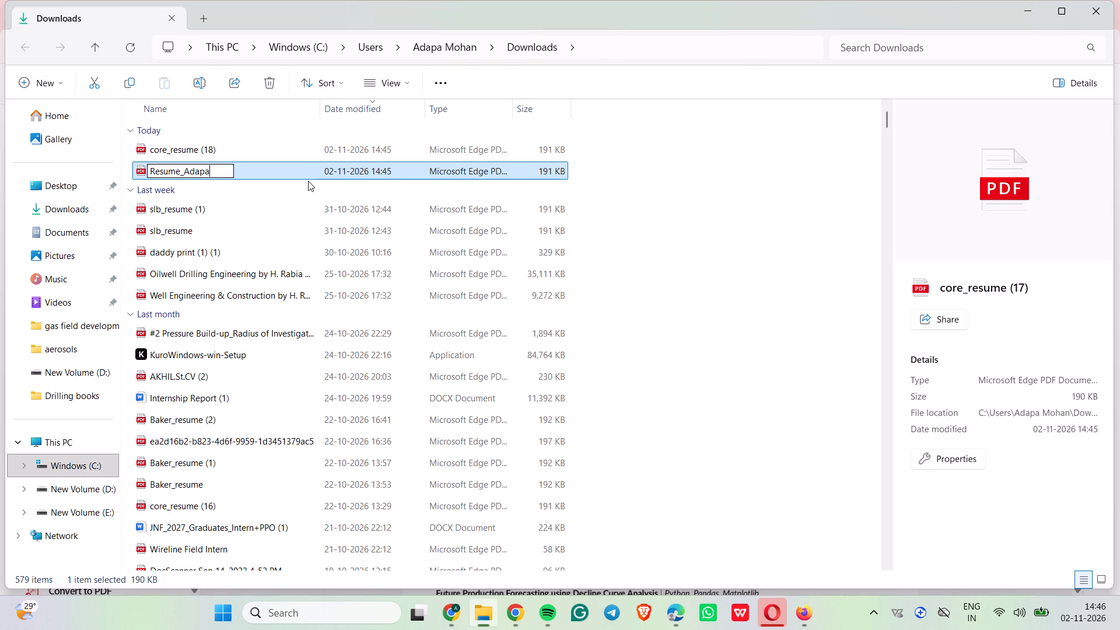
{"action": "key", "text": "period"}
{"action": "key", "text": "BackSpace"}
{"action": "key", "text": "BackSpace"}
{"action": "key", "text": "BackSpace"}
{"action": "key", "text": "BackSpace"}
{"action": "key", "text": "BackSpace"}
{"action": "key", "text": "BackSpace"}
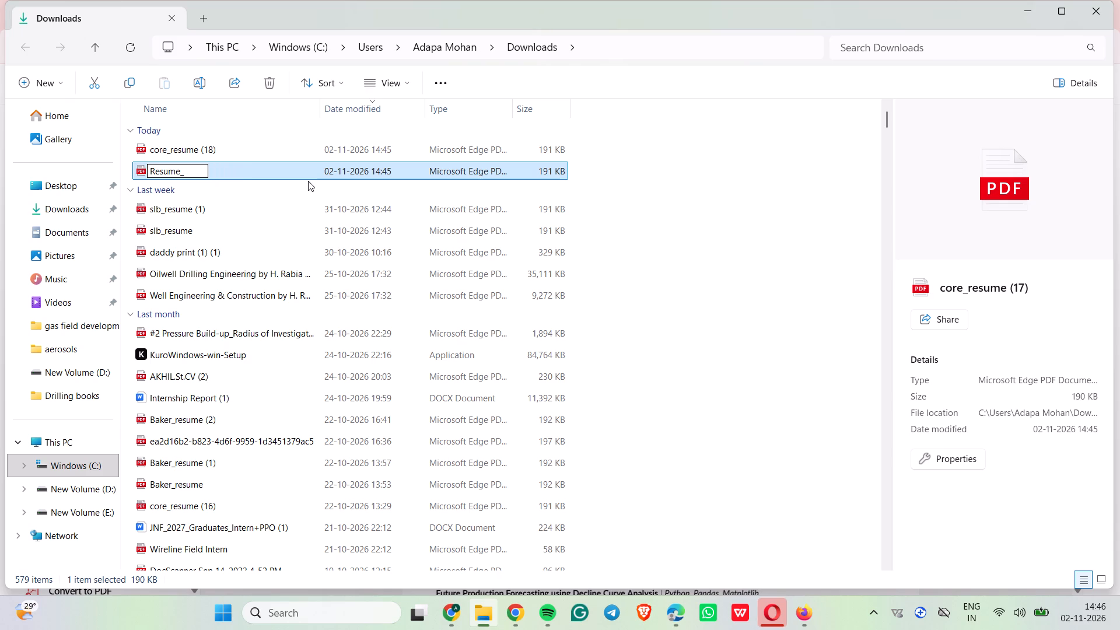
{"action": "key", "text": "shift+p"}
{"action": "type", "text": "er"}
{"action": "key", "text": "BackSpace"}
{"action": "type", "text": "troleum"}
{"action": "key", "text": "Return"}
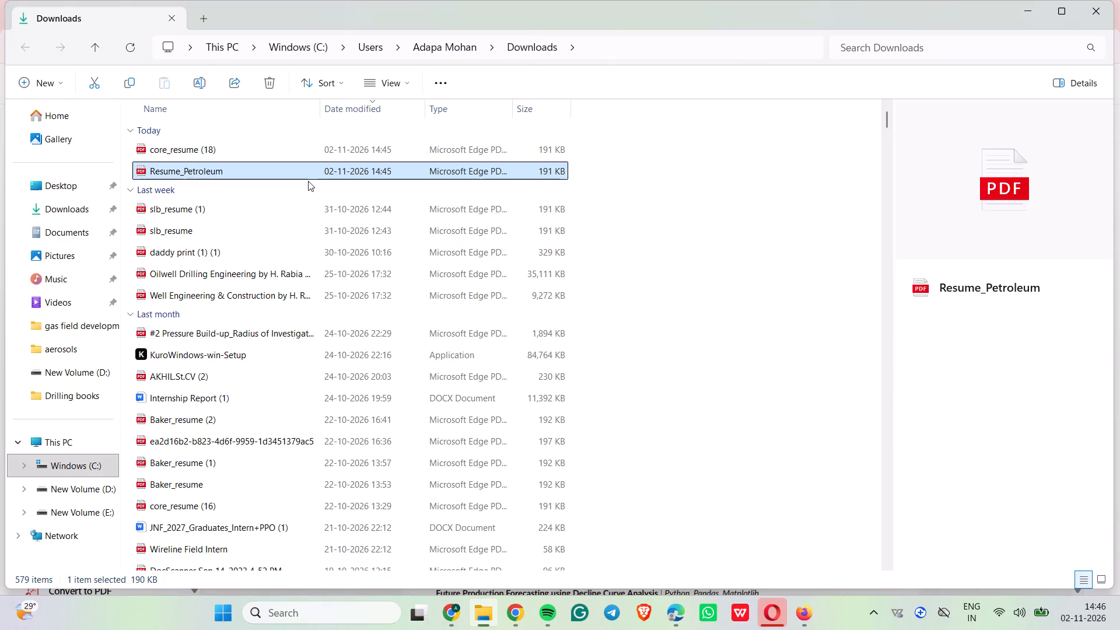
Open the Resume_Petroleum PDF and examine its projects, Technical Skills and remaining sections.
{"action": "double_click", "coordinate": [278, 173]}
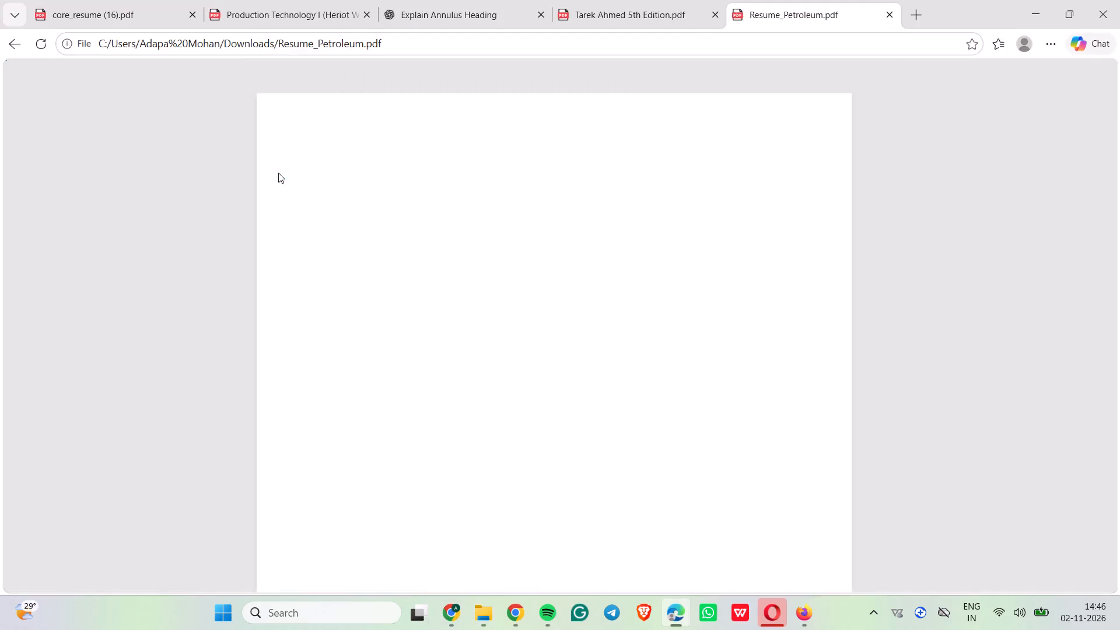
{"action": "scroll", "coordinate": [424, 326], "scroll_direction": "down", "scroll_amount": 2}
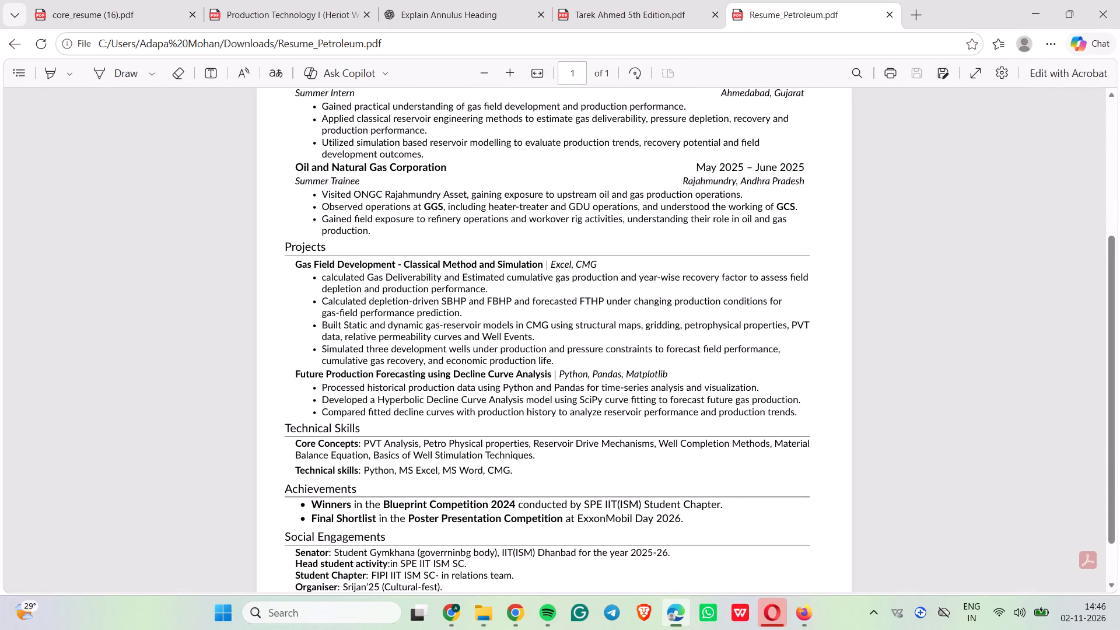
{"action": "scroll", "coordinate": [424, 326], "scroll_direction": "down", "scroll_amount": 1}
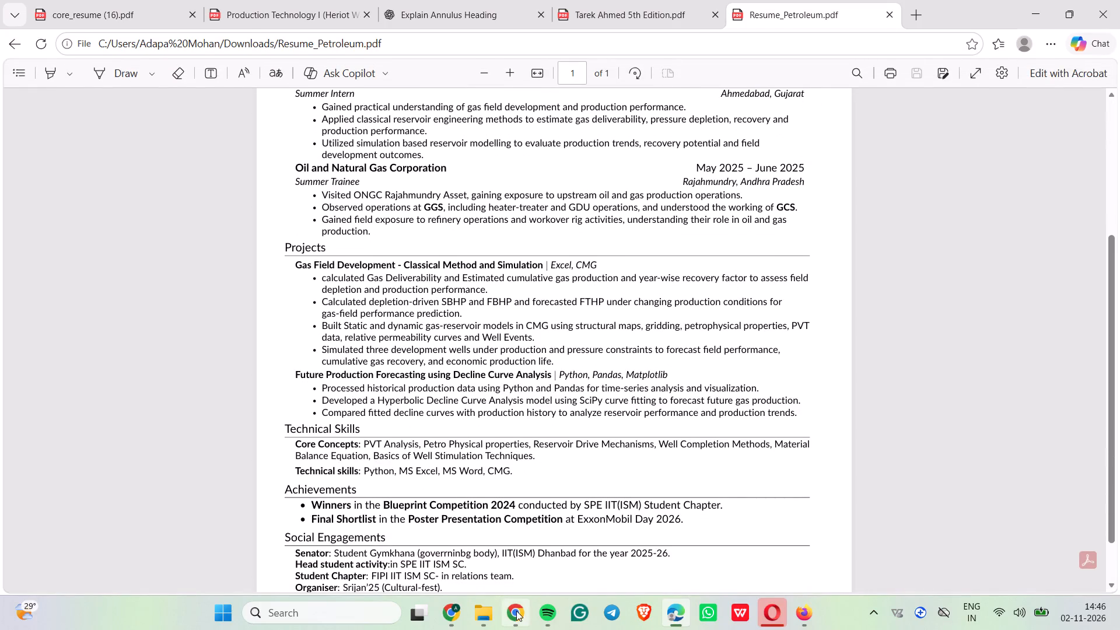
Switch to the Downloads folder in File Explorer and try to bring the Resume_Petroleum PDF over to Chrome.
{"action": "left_click", "coordinate": [487, 610]}
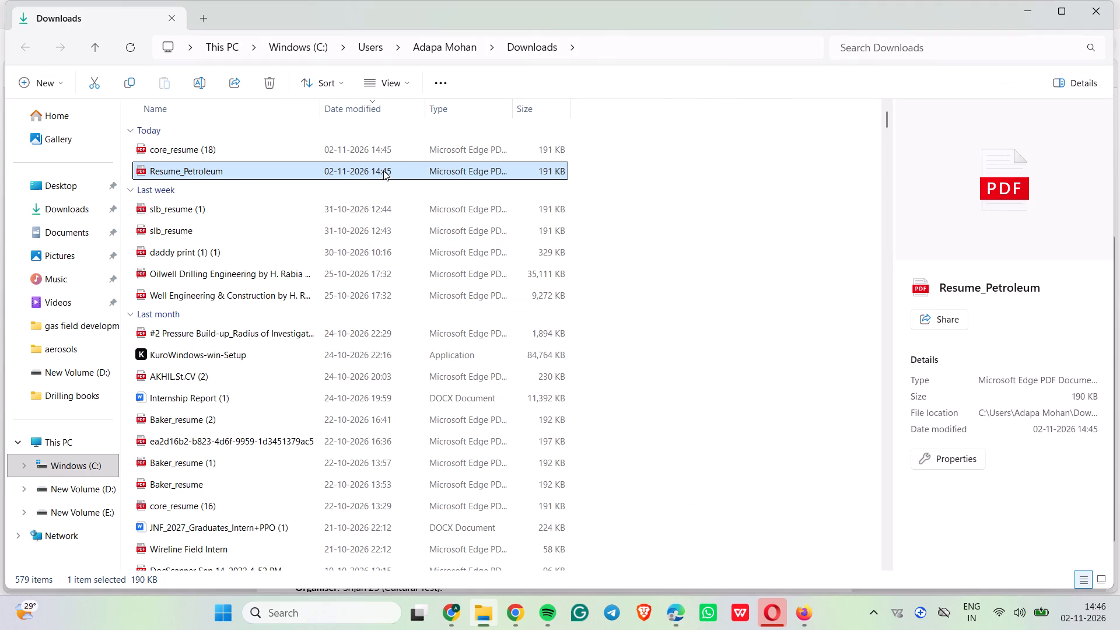
{"action": "left_click_drag", "start_coordinate": [383, 170], "coordinate": [508, 603]}
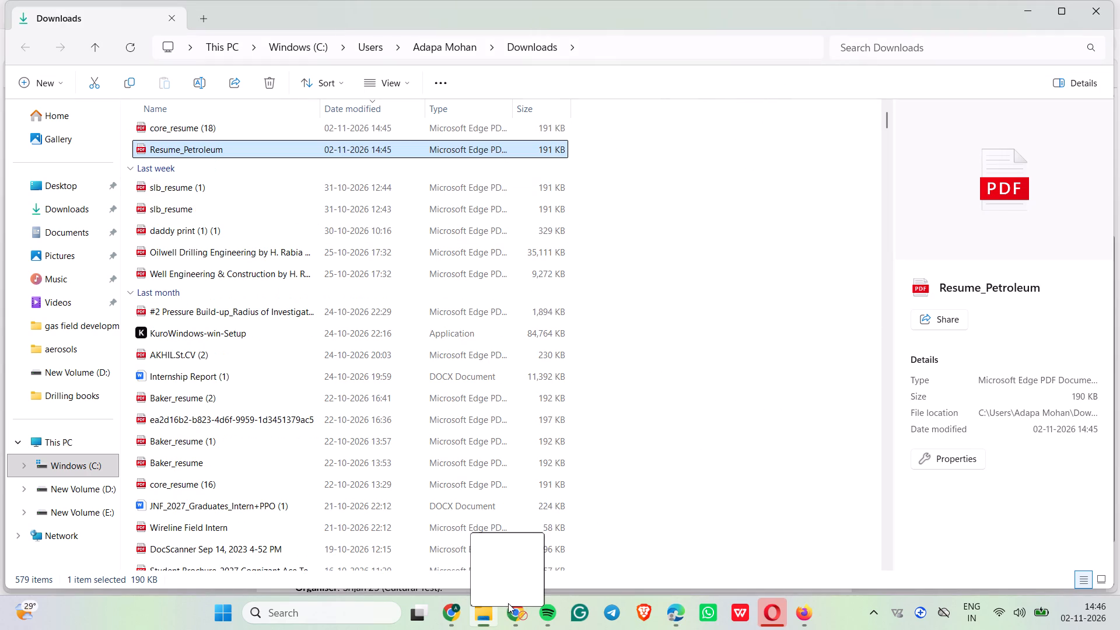